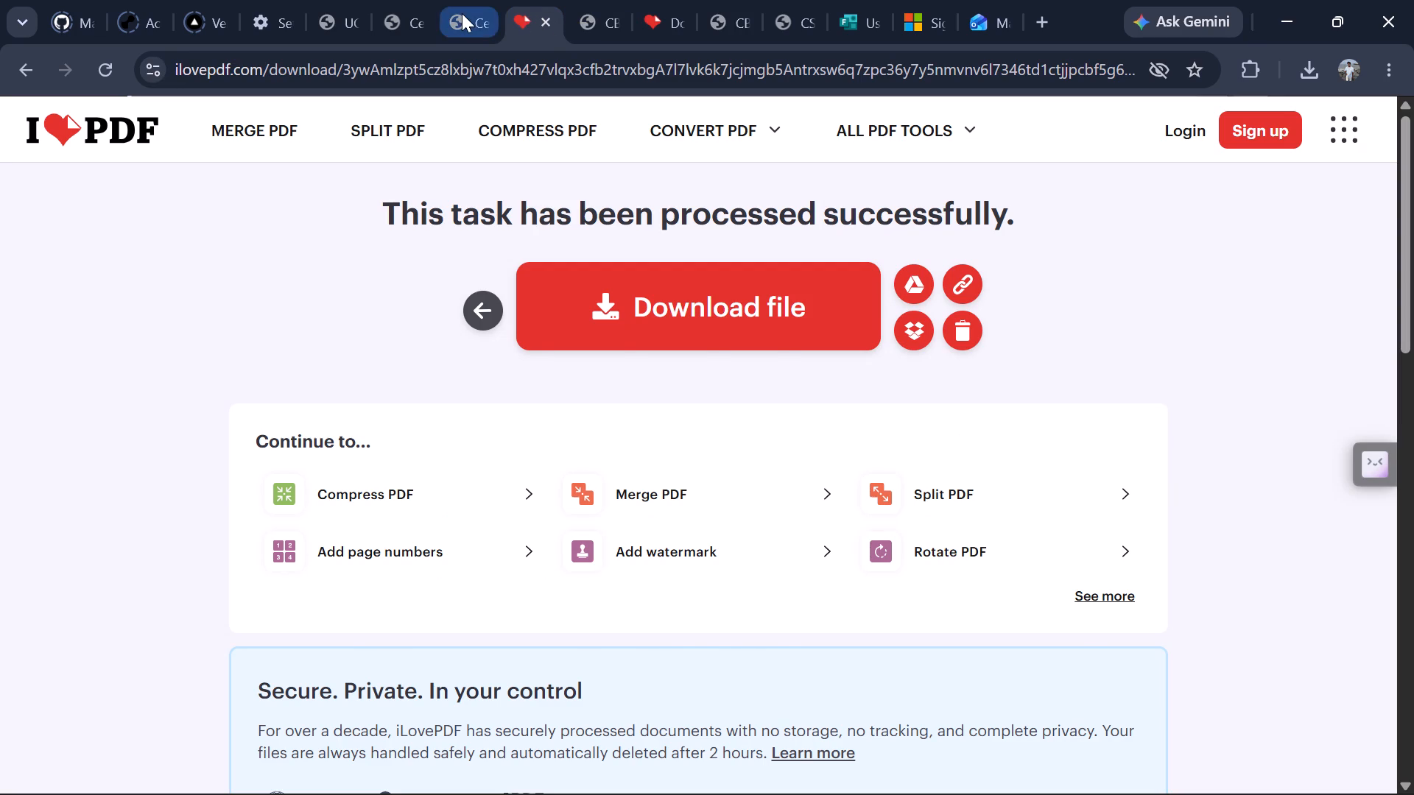
Close the leftover iLovePDF download tabs, the organized PDF tabs and the Network Scanning certificate tab.
left_click(462, 13)
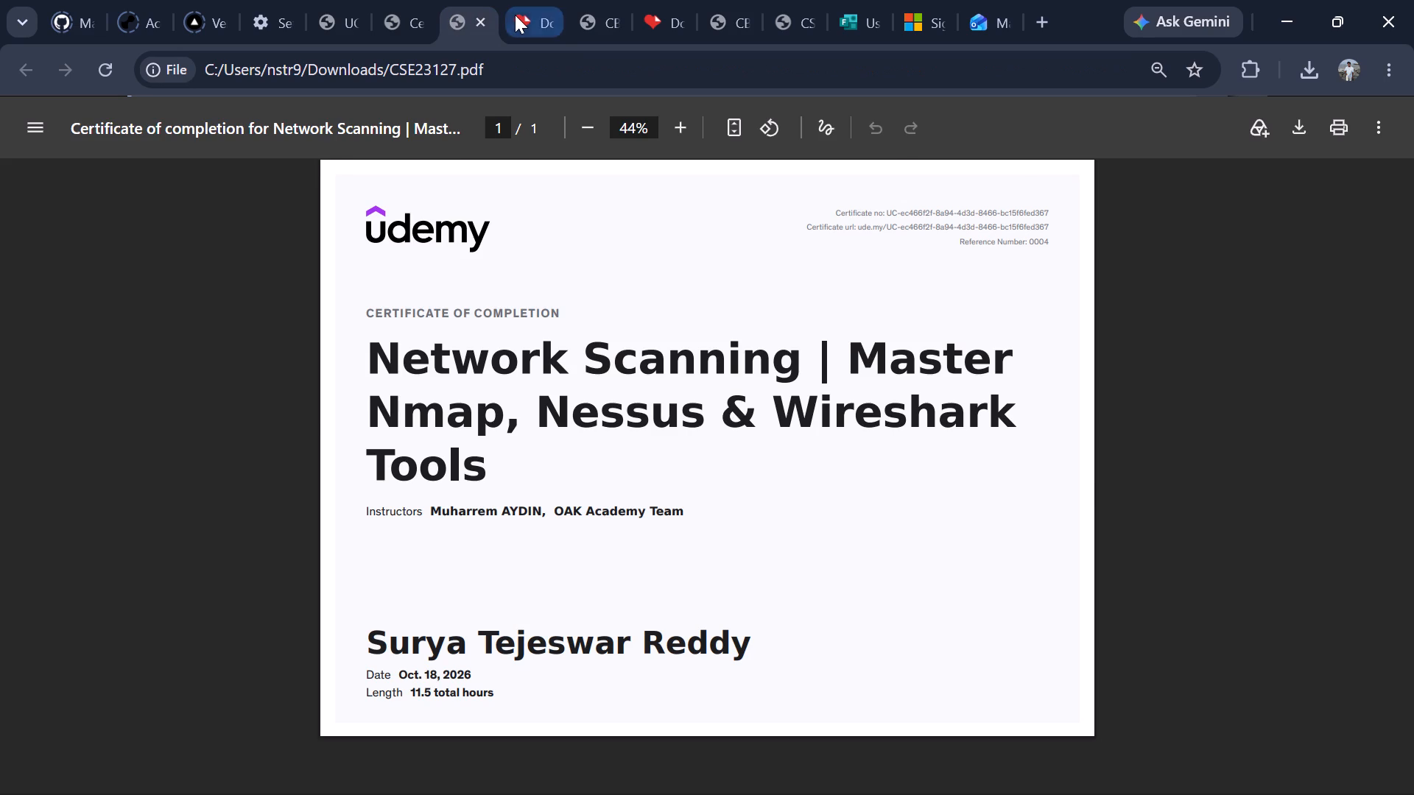
left_click(515, 15)
left_click(545, 20)
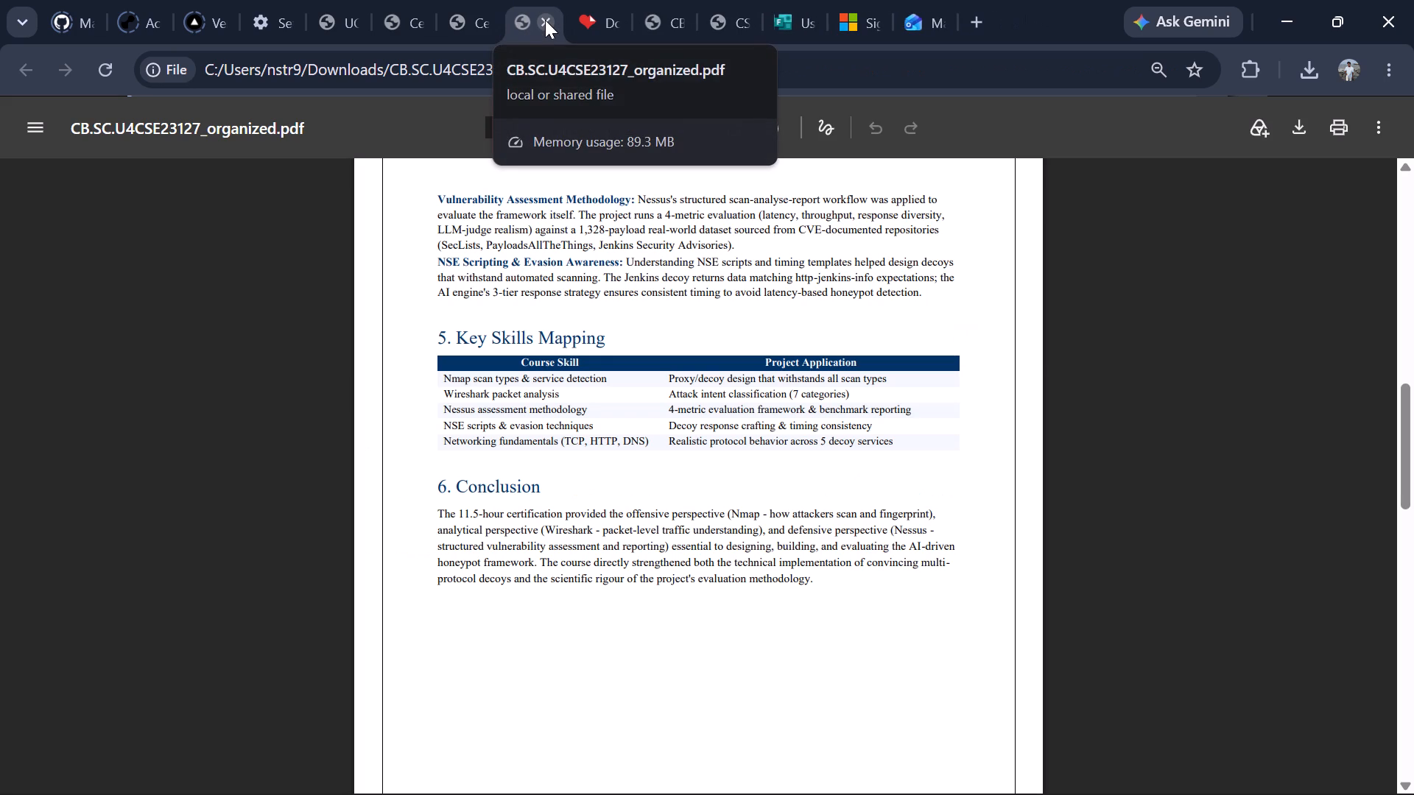
scroll(504, 417, "up", 8)
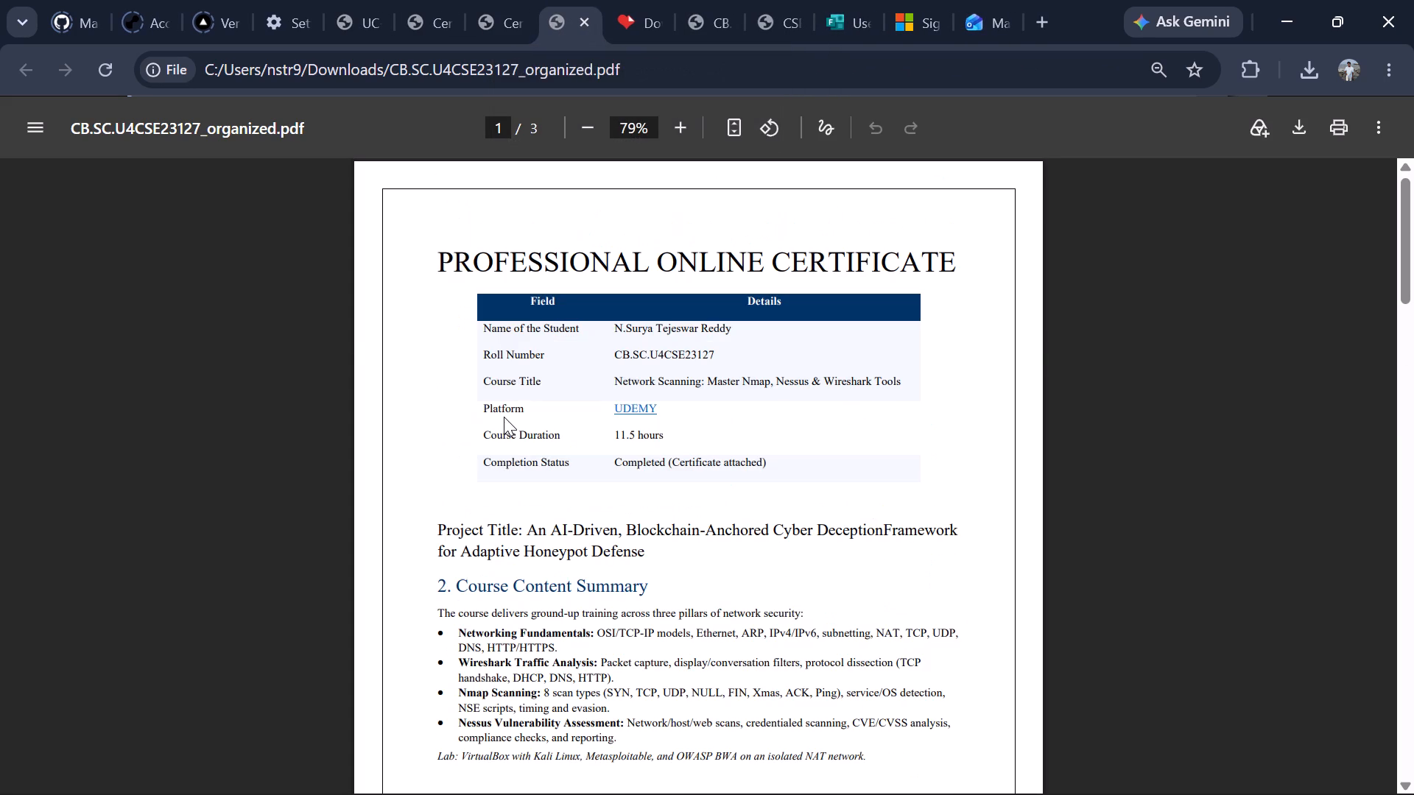
left_click(578, 23)
left_click(505, 18)
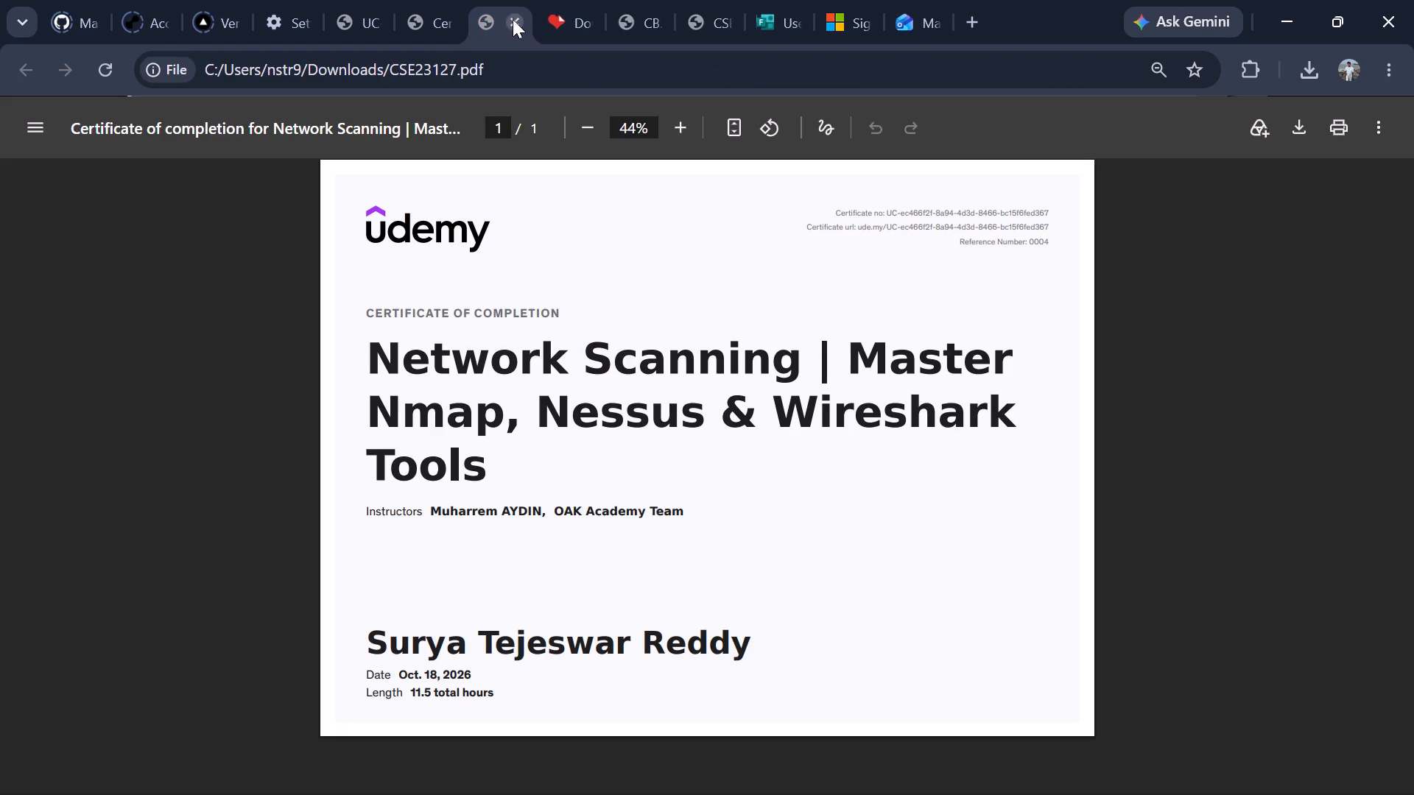
scroll(576, 426, "down", 6)
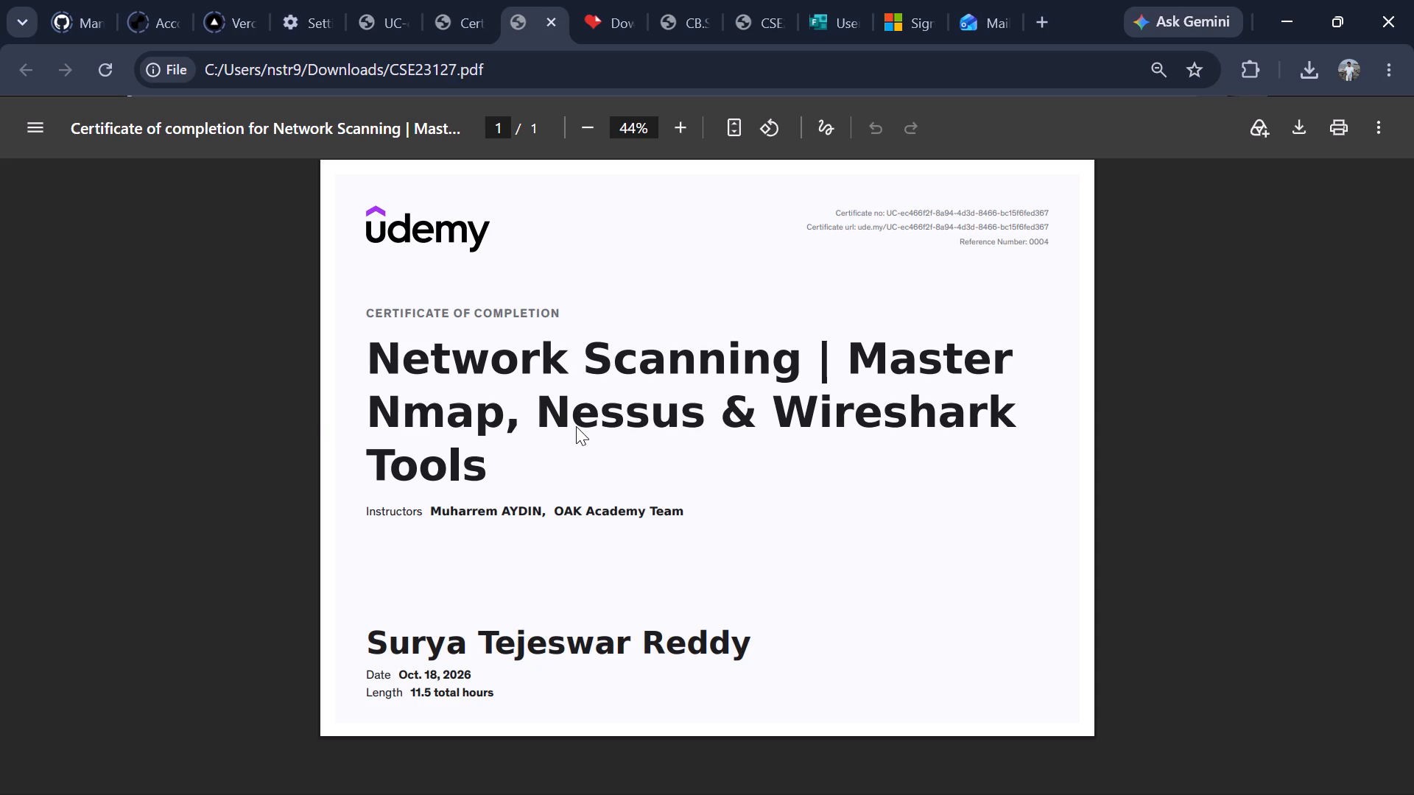
left_click(616, 8)
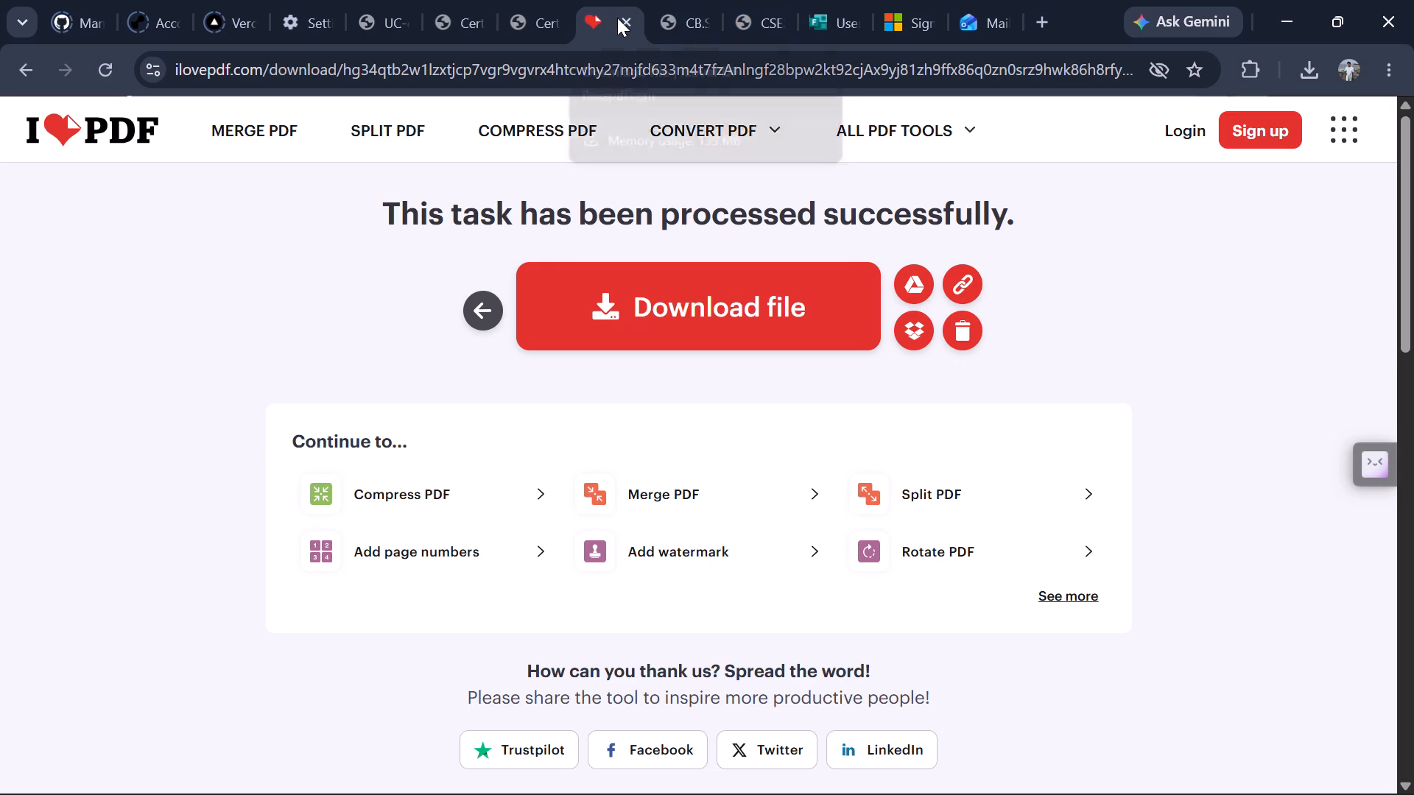
left_click(617, 18)
left_click(618, 18)
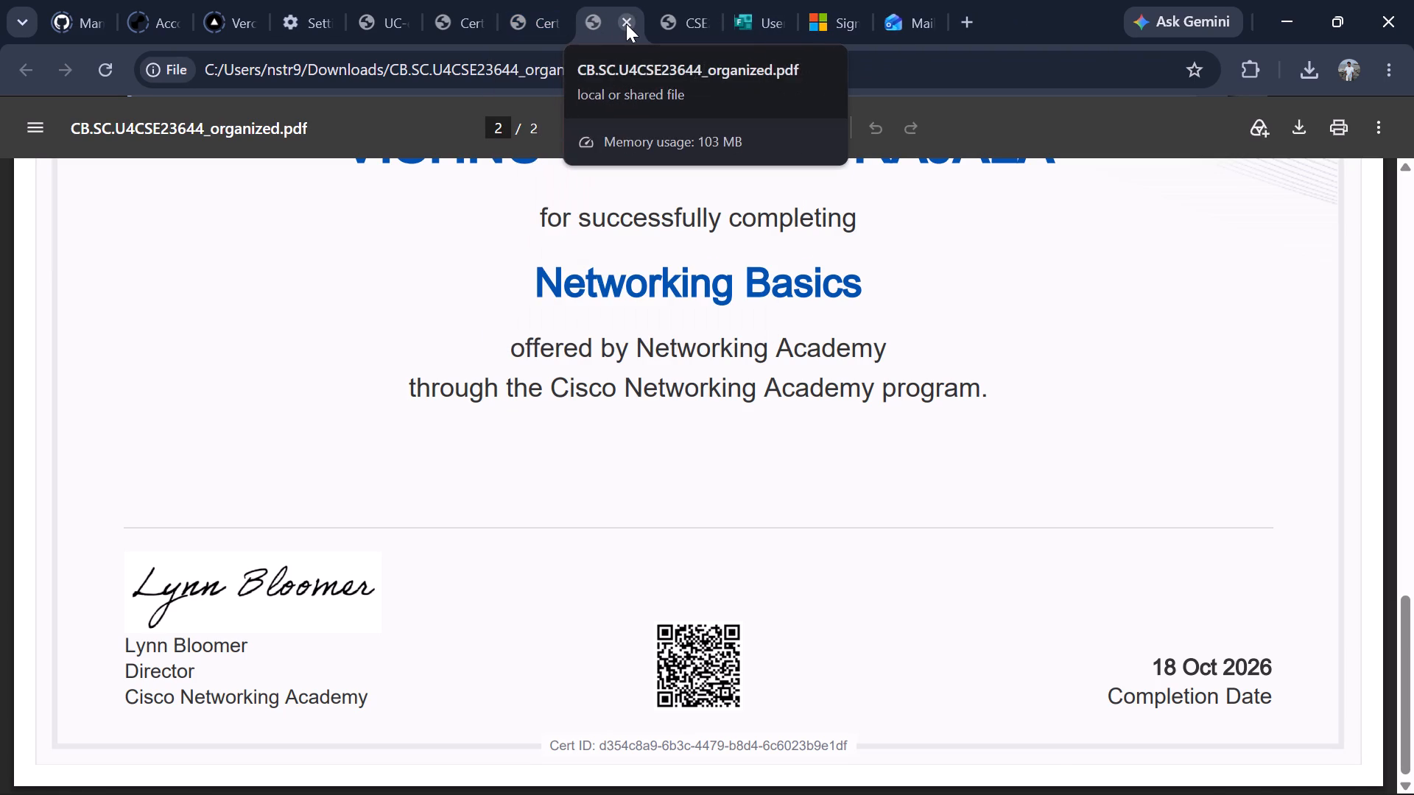
left_click(626, 24)
left_click(626, 24)
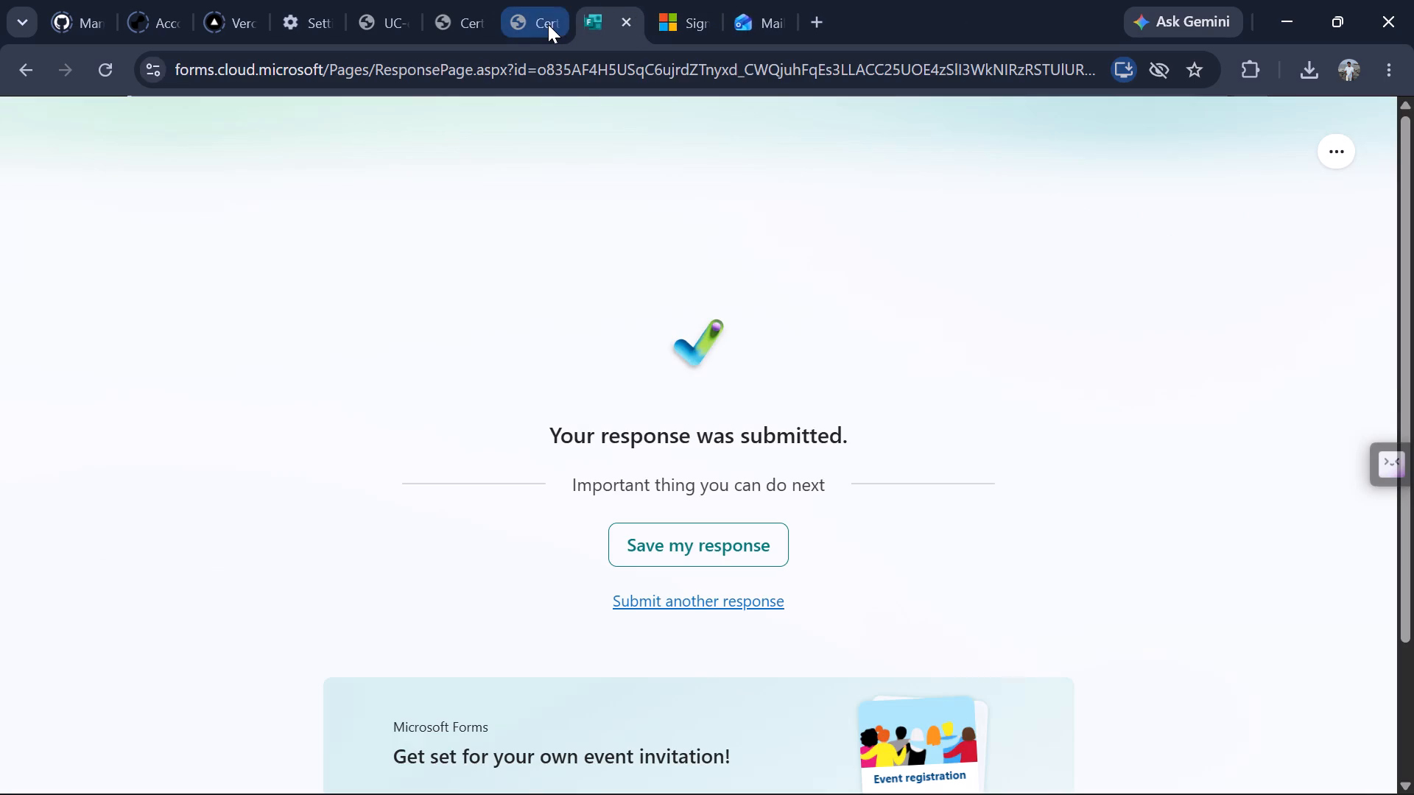
left_click(548, 24)
left_click(548, 24)
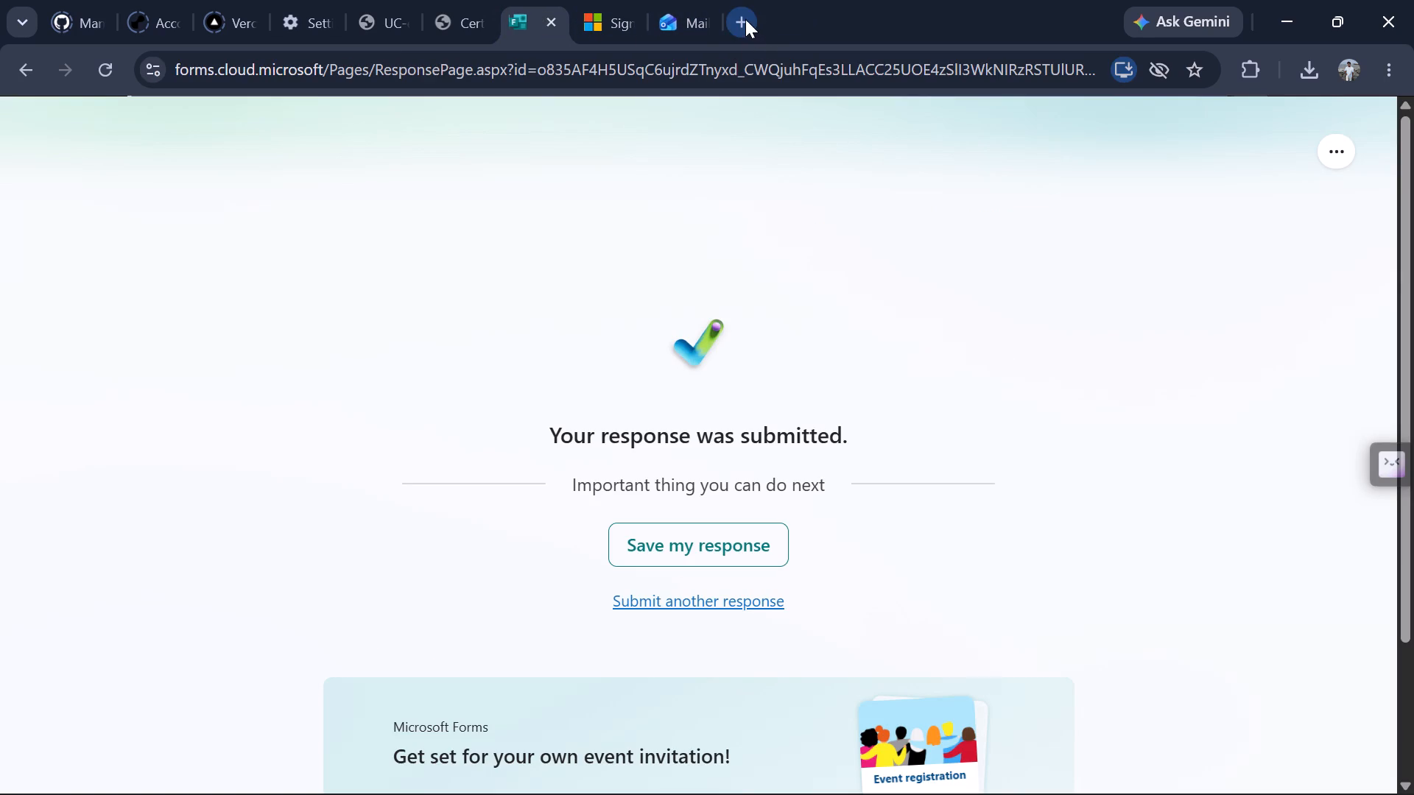
Open iLovePDF in a new tab and go to its Organize PDF tool.
left_click(745, 19)
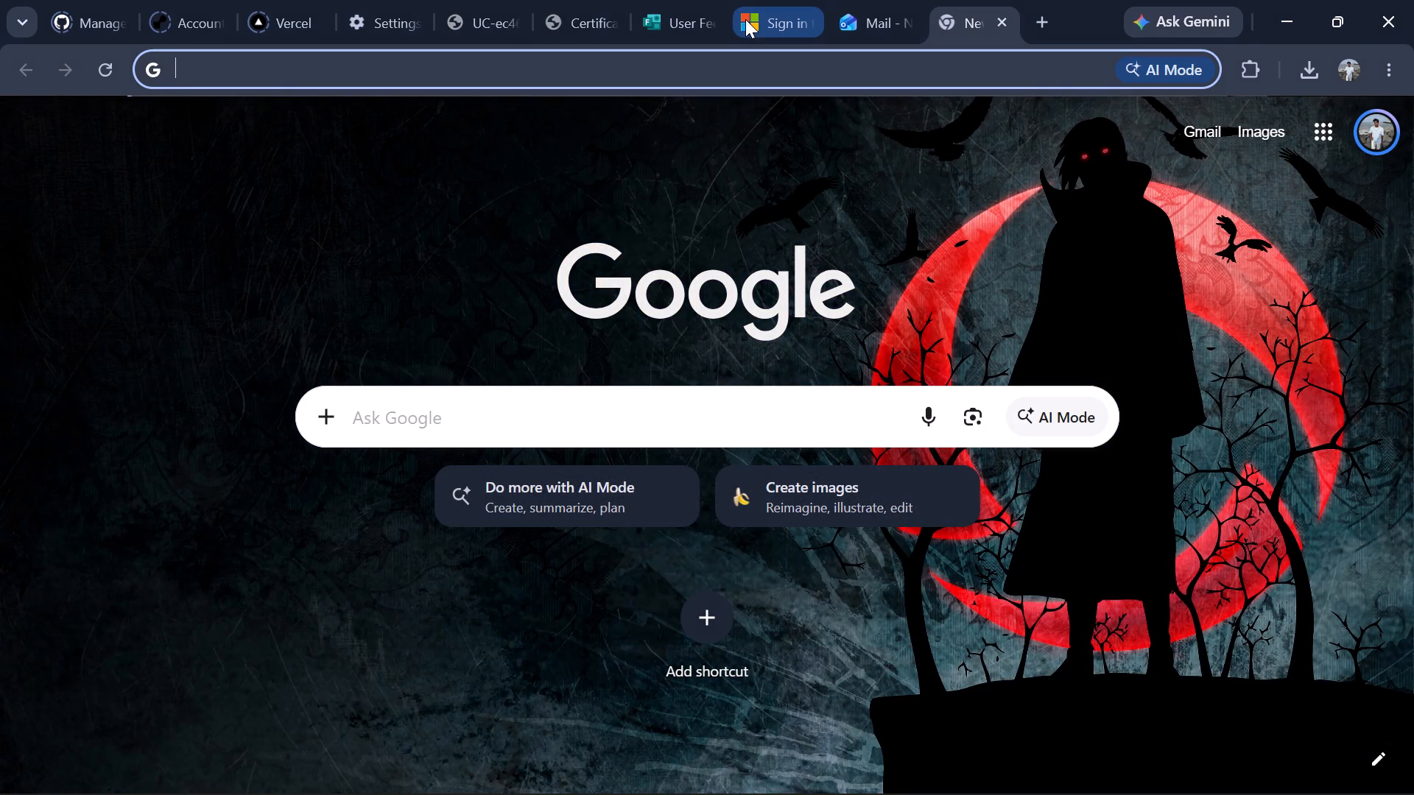
key("i")
key("Return")
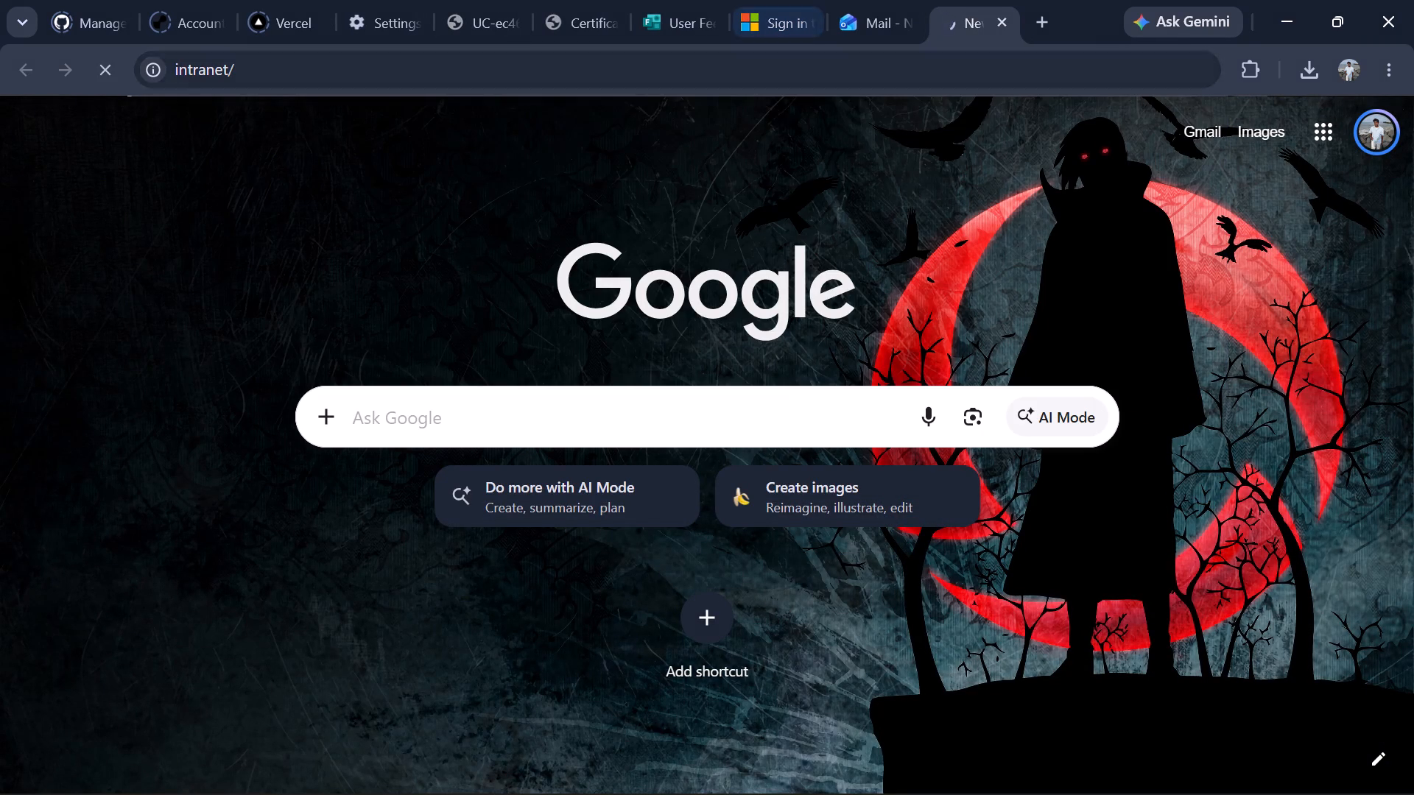
left_click(740, 66)
type("il")
key("Return")
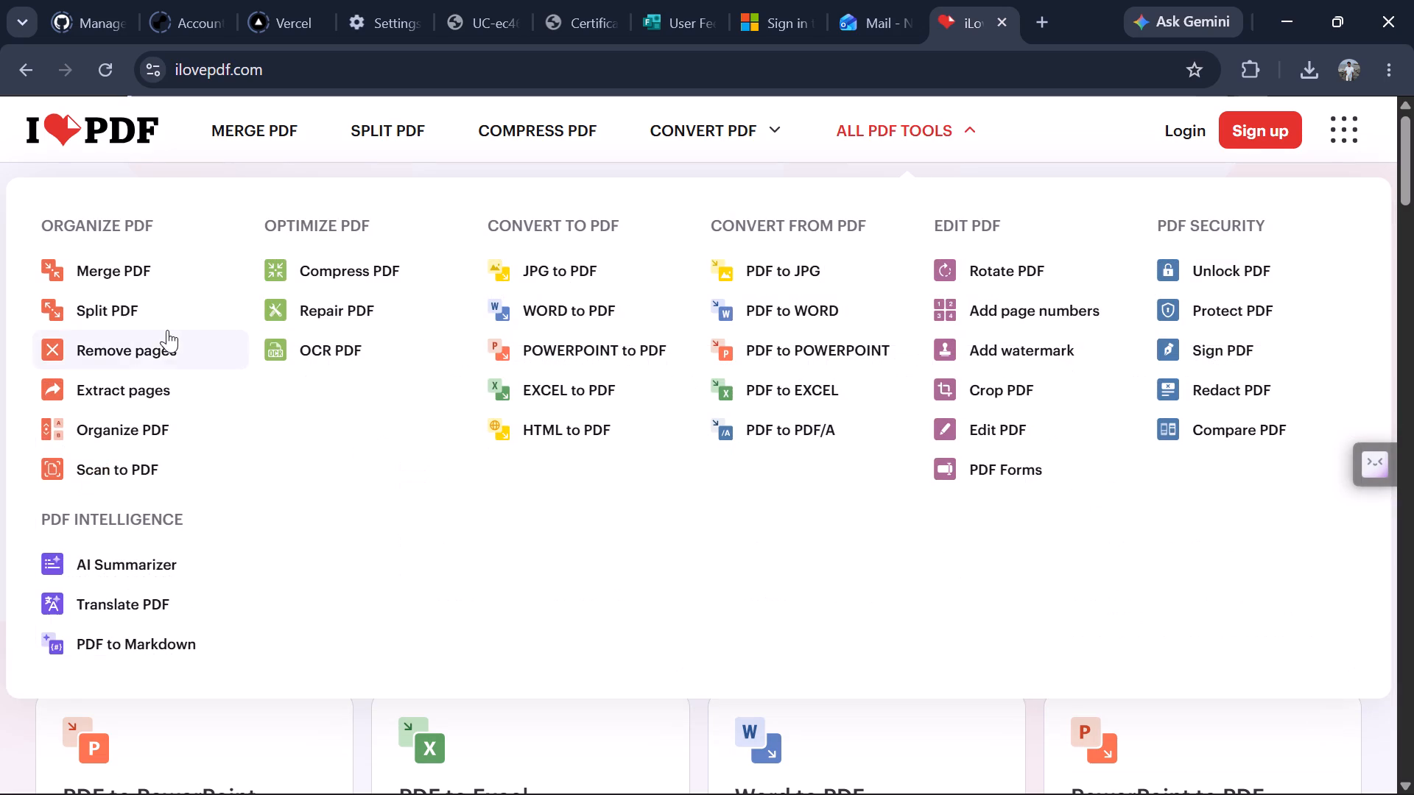
left_click(140, 436)
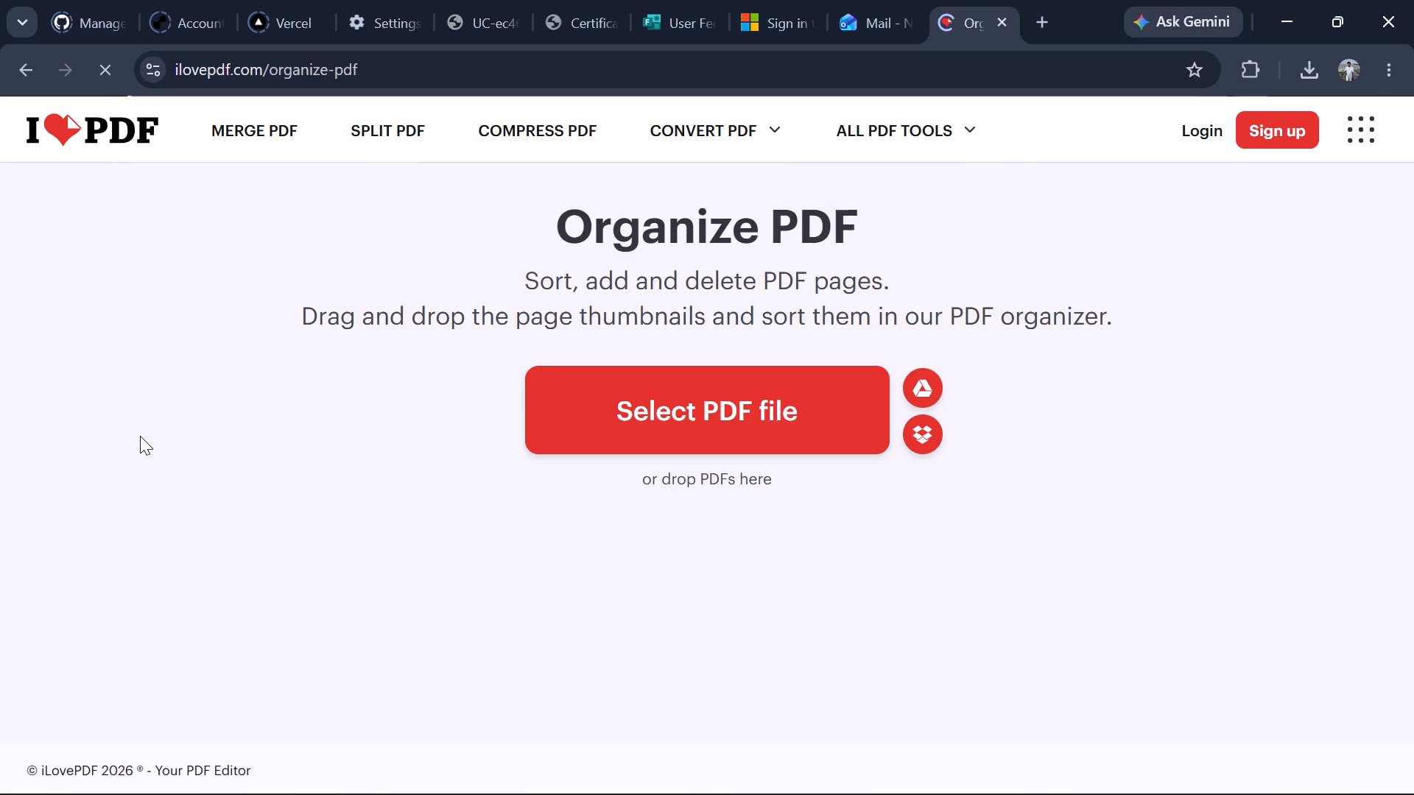
Load the most recently modified PDF from the GROUP 58 folder's Course Relevance With Certificate subfolder into Organize PDF.
left_click(694, 375)
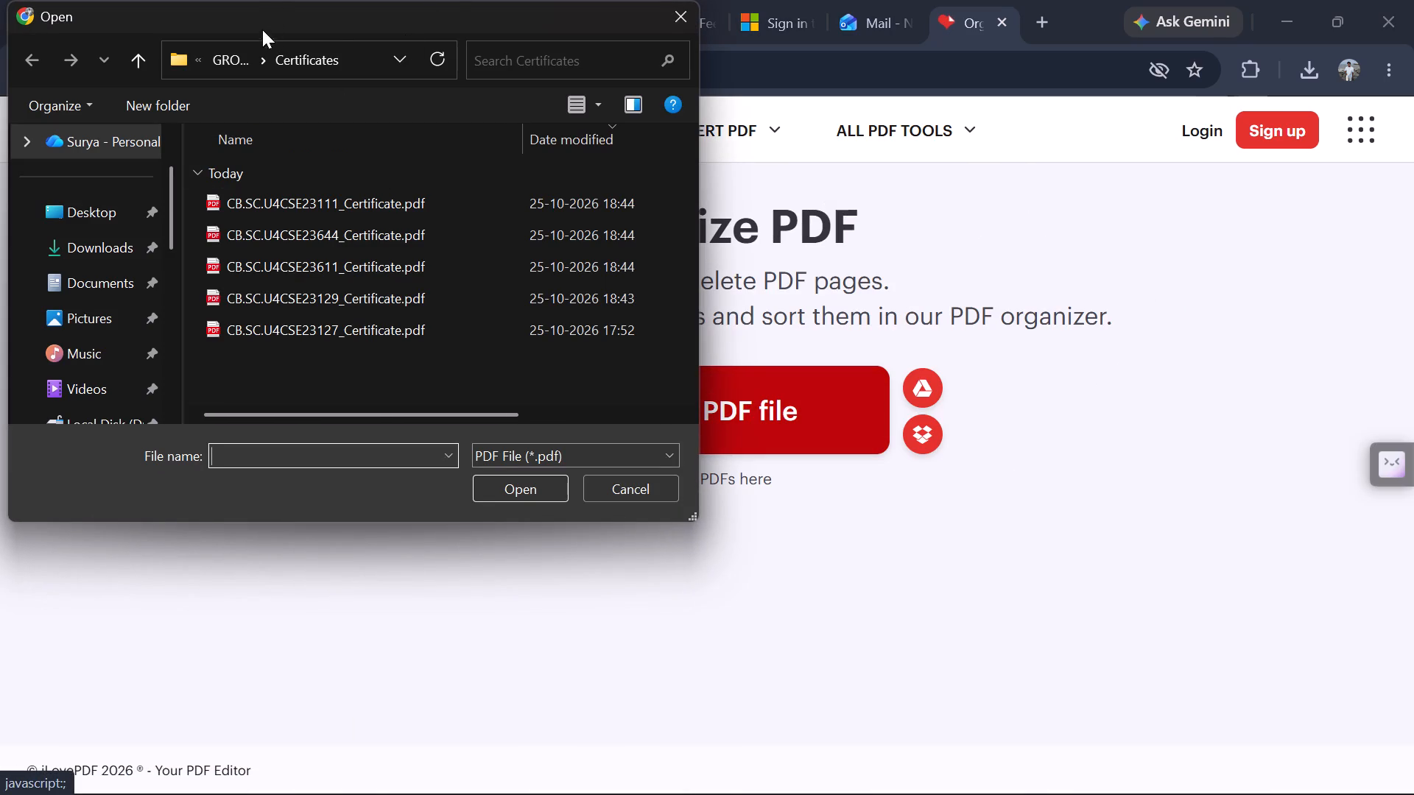
left_click(236, 49)
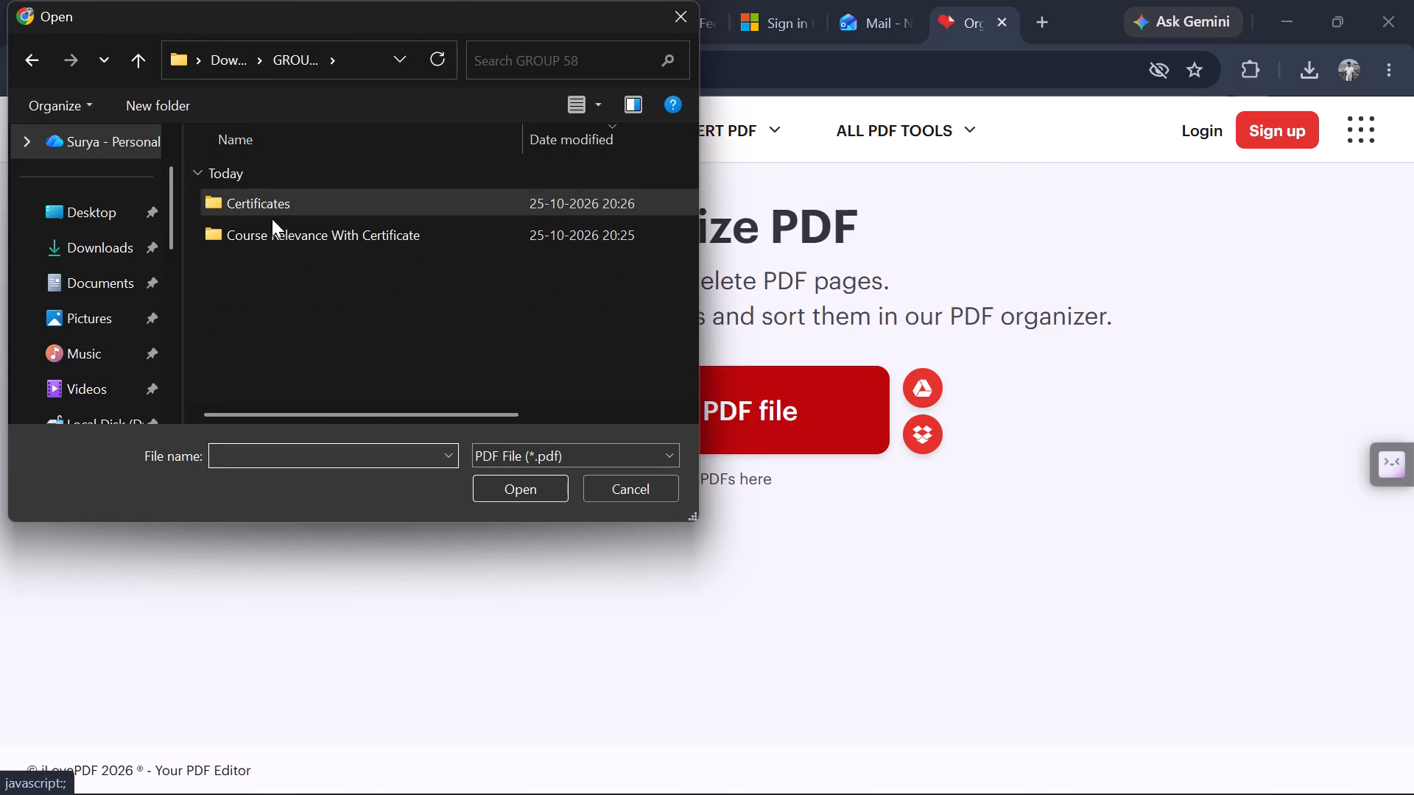
left_click(272, 219)
double_click(272, 228)
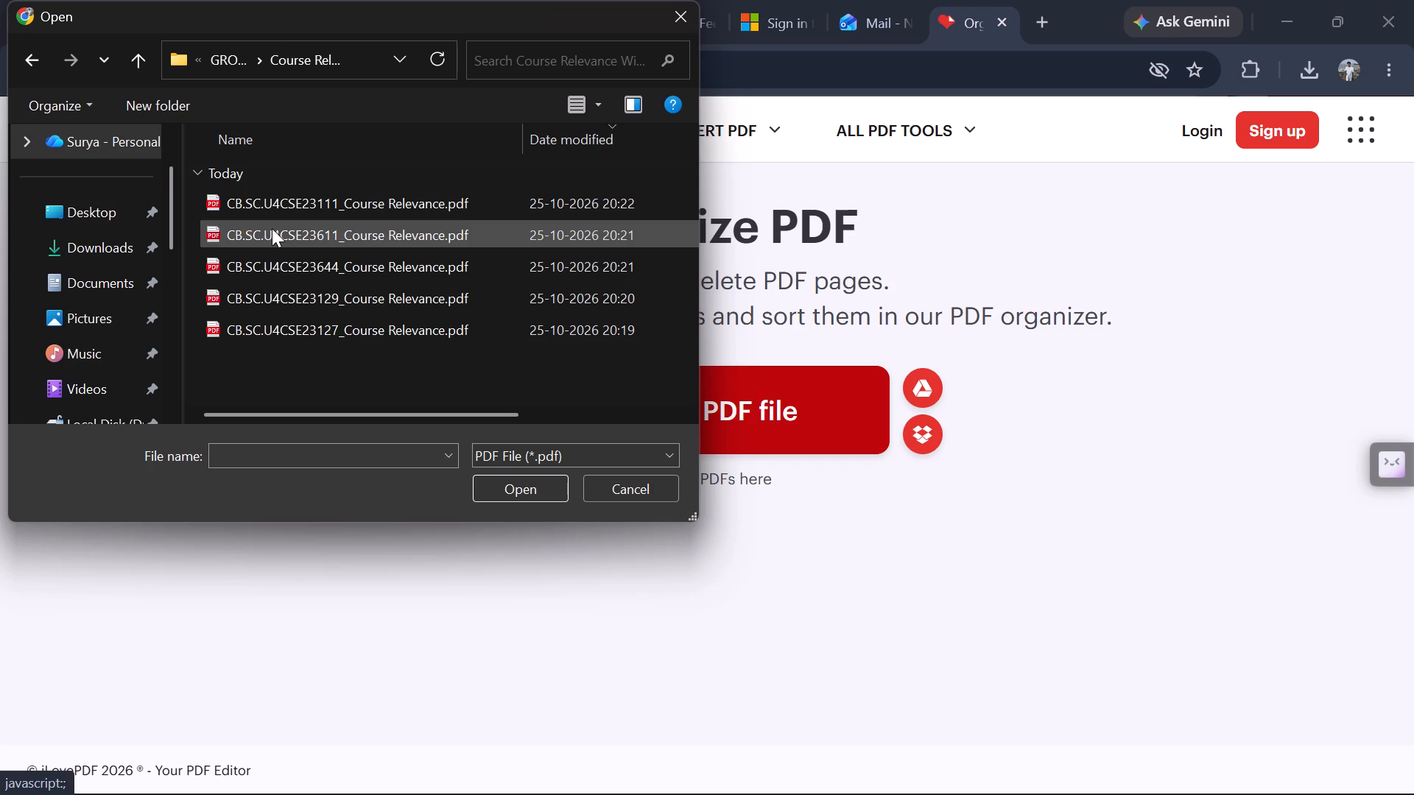
left_click(324, 202)
key("Return")
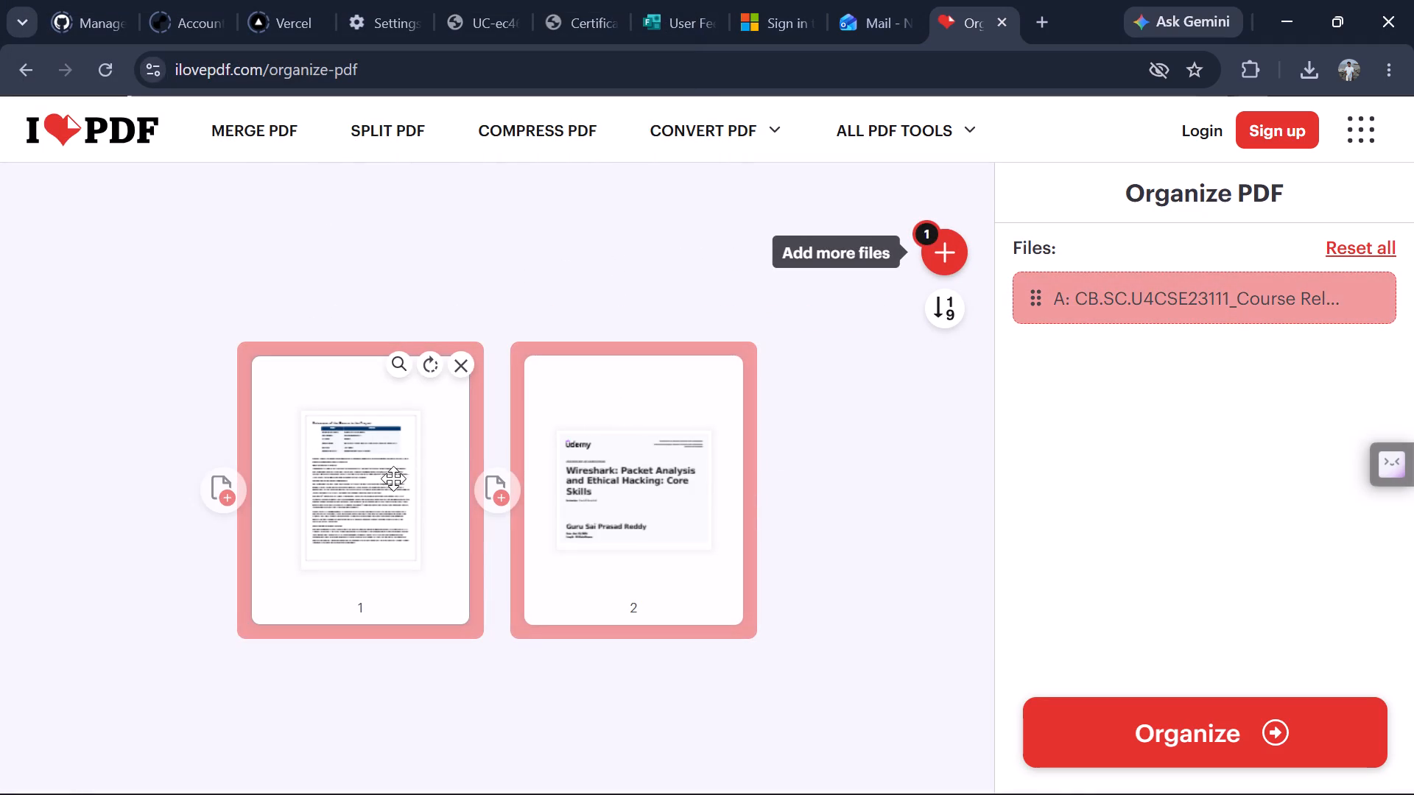
Reorder the PDF so the Udemy certificate page precedes the course relevance page, and organize and download the file.
left_click_drag(384, 481, 622, 481)
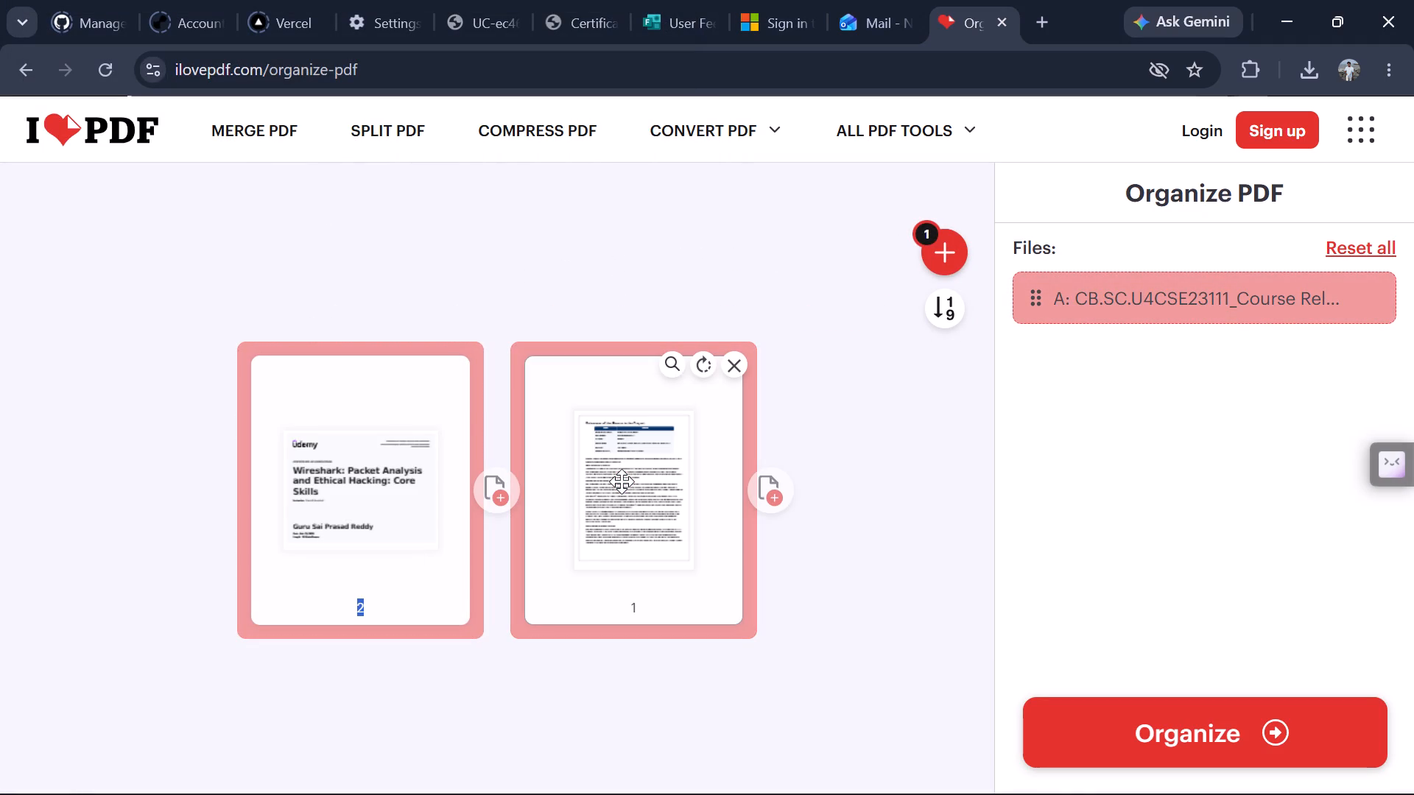
left_click(845, 536)
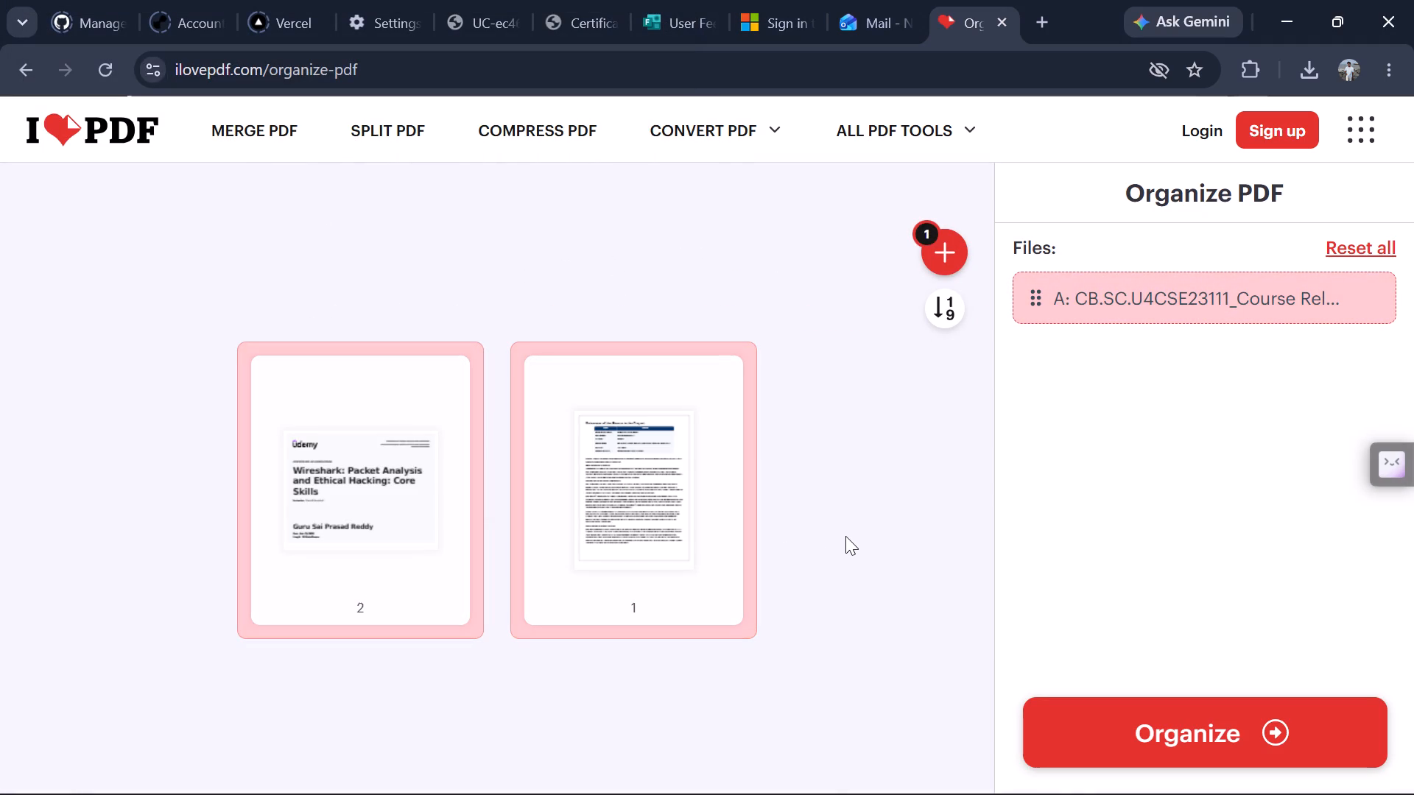
left_click(1134, 737)
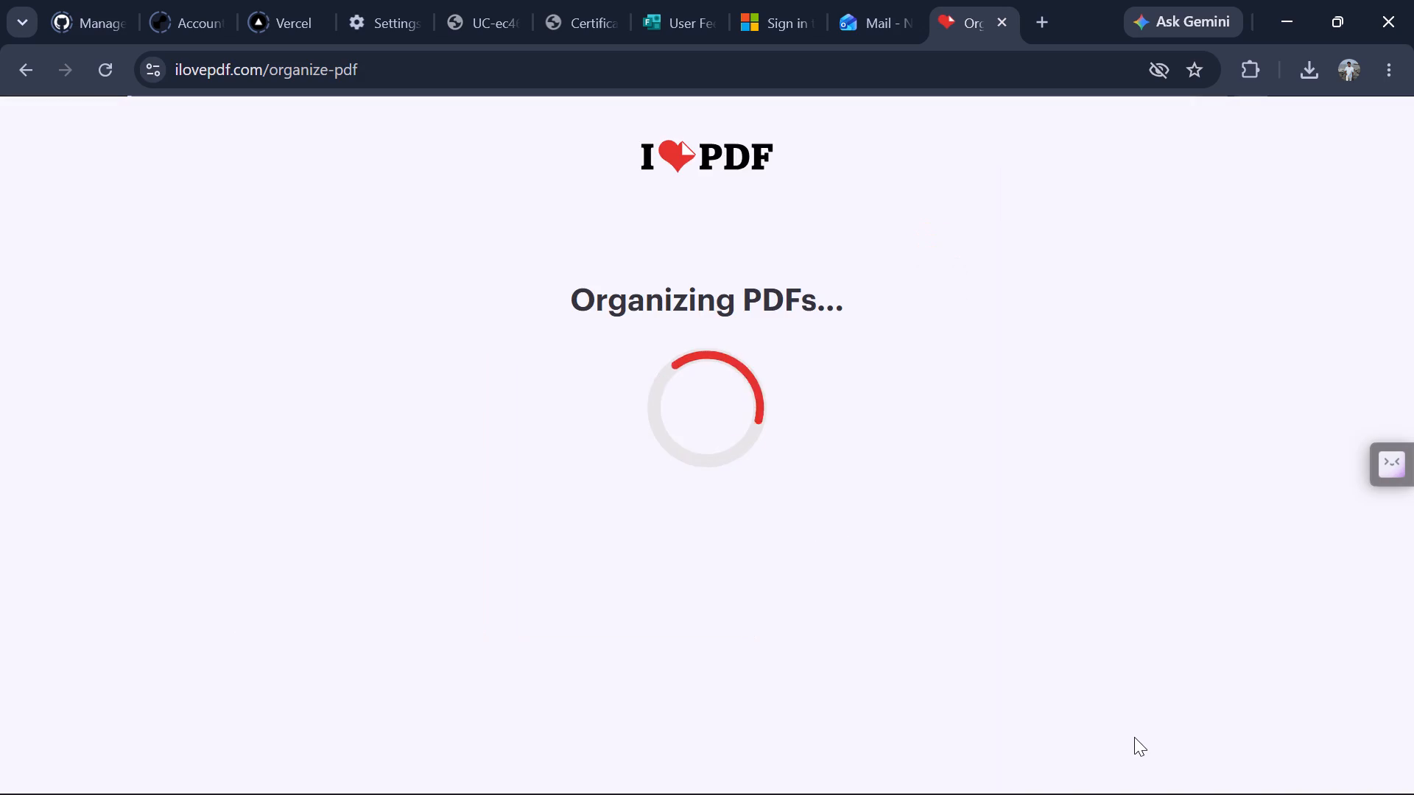
left_click(719, 269)
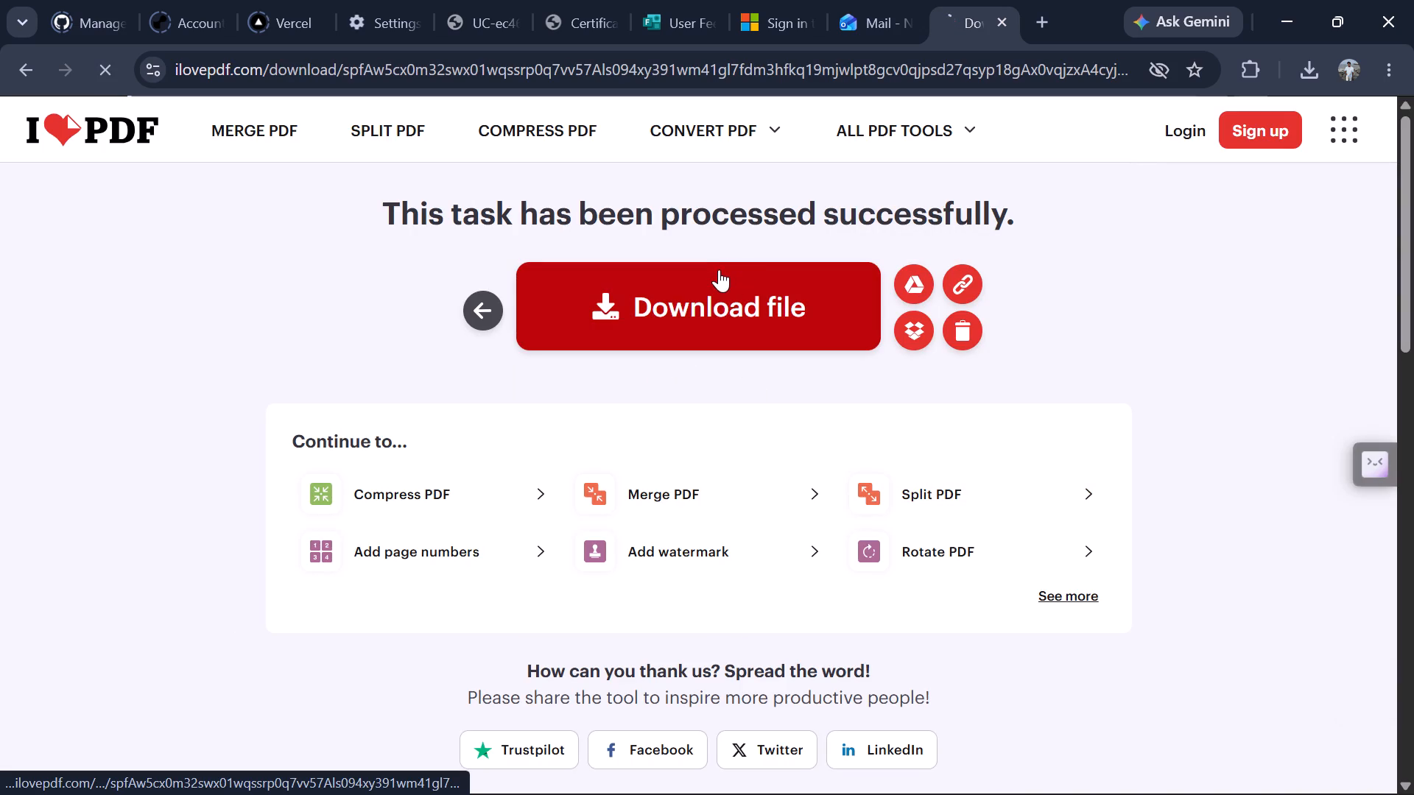
Search for i love pdf in a new tab and open iLovePDF's Organize PDF tool there.
left_click(1032, 15)
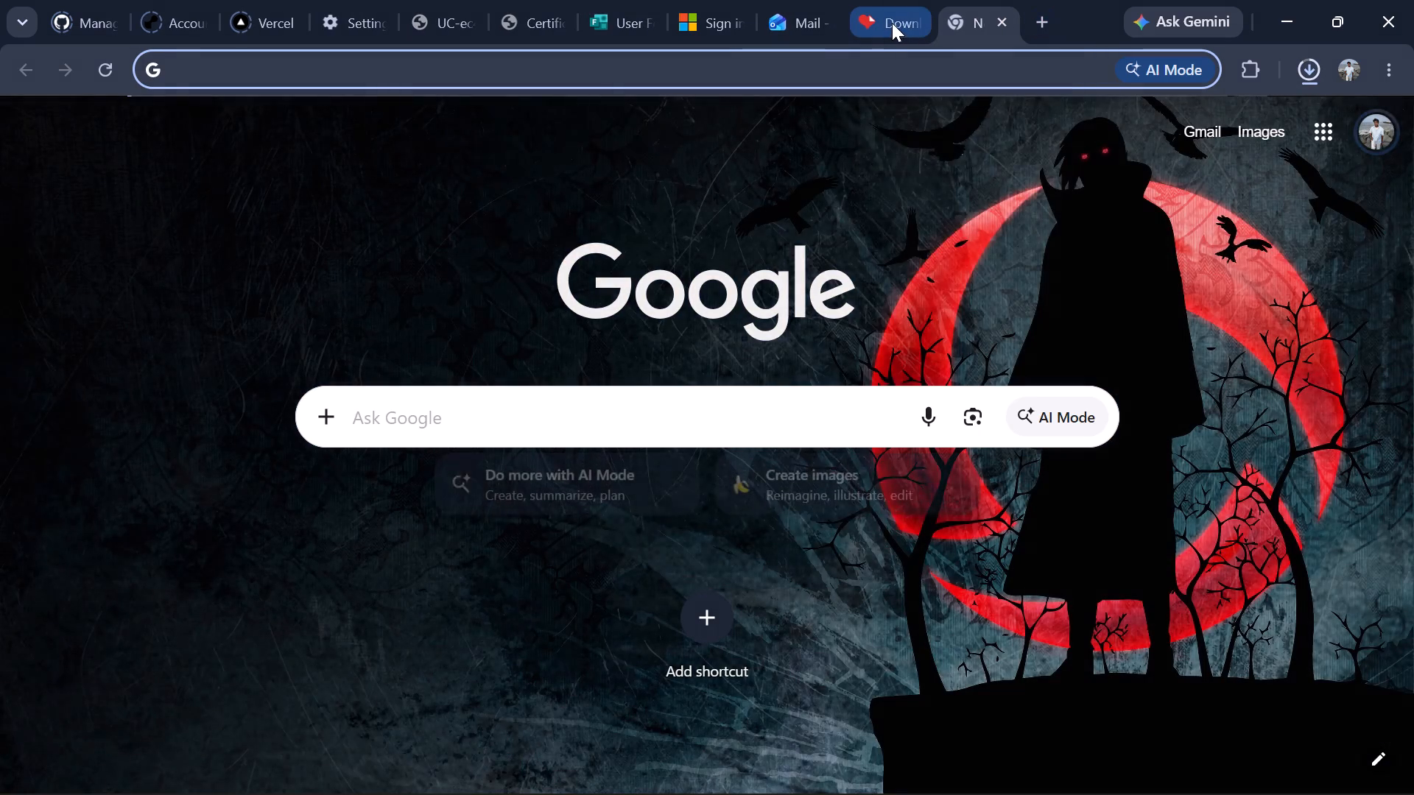
left_click(859, 65)
type("i")
key("space")
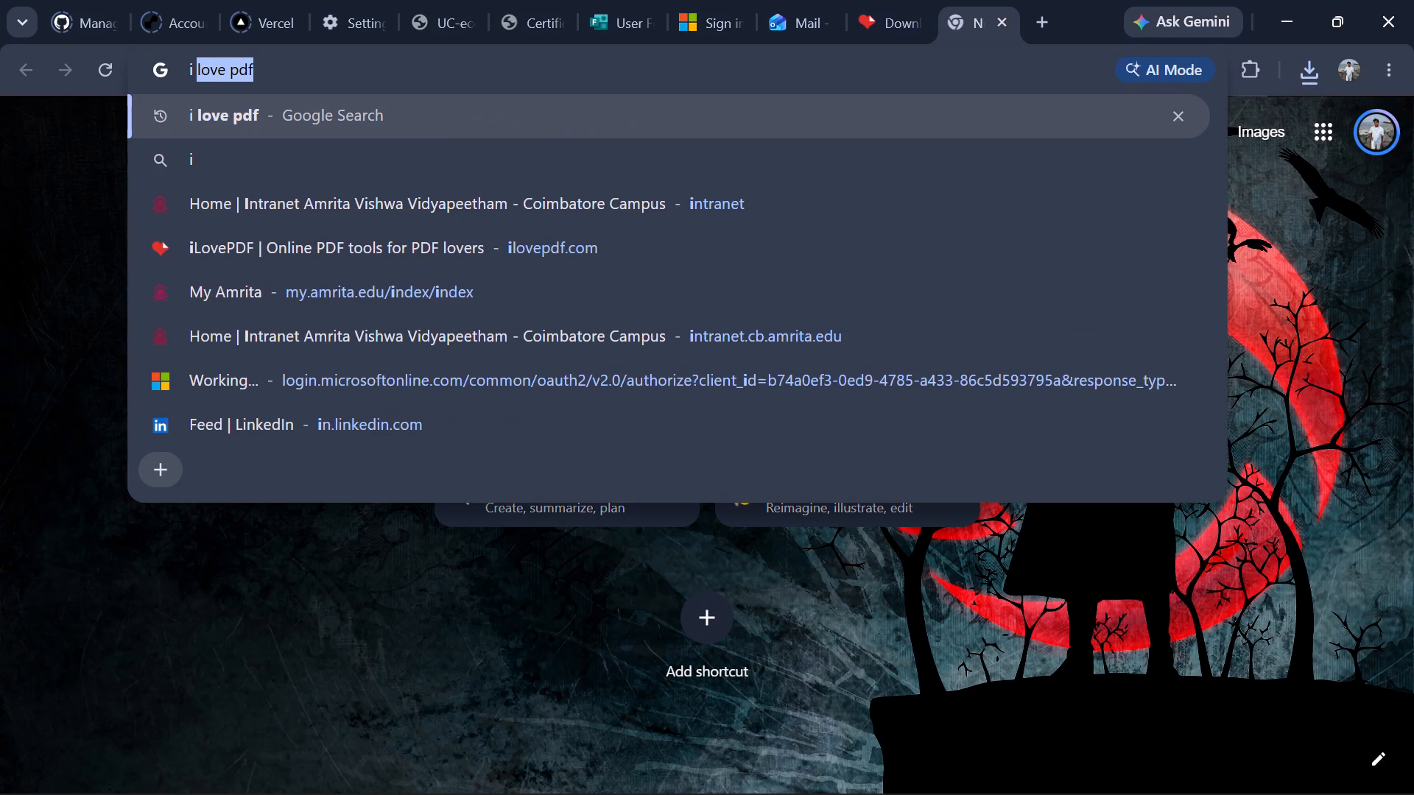
key("Return")
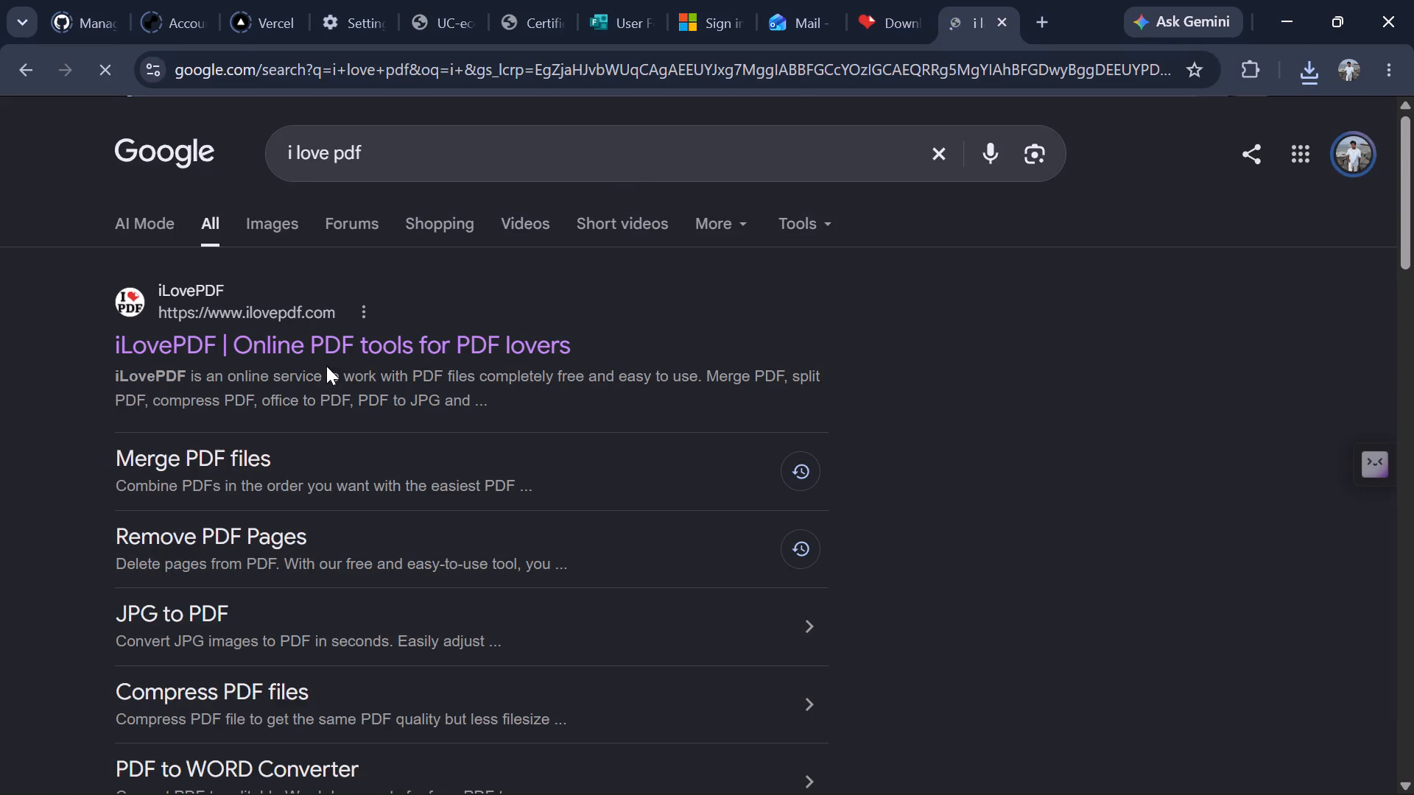
left_click(332, 331)
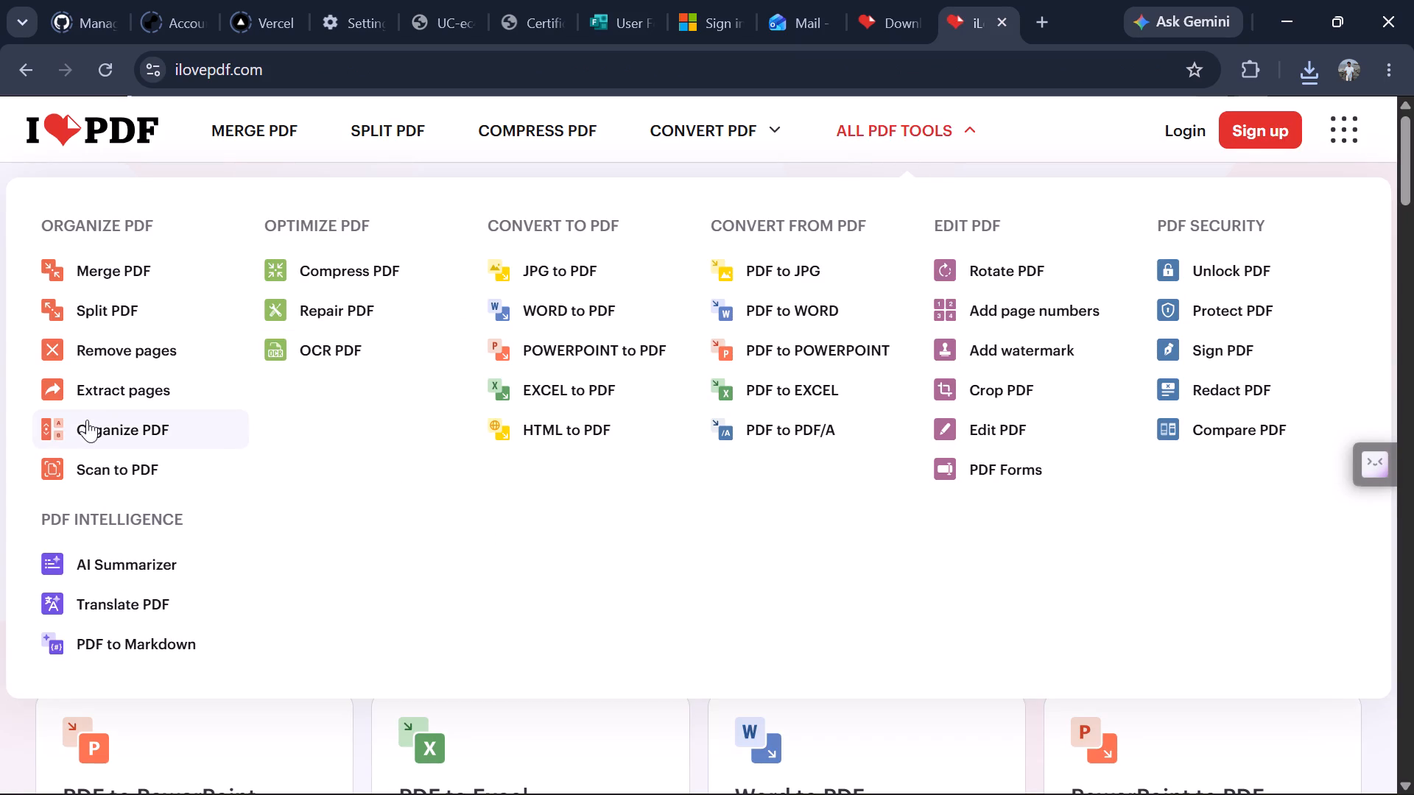
left_click(80, 435)
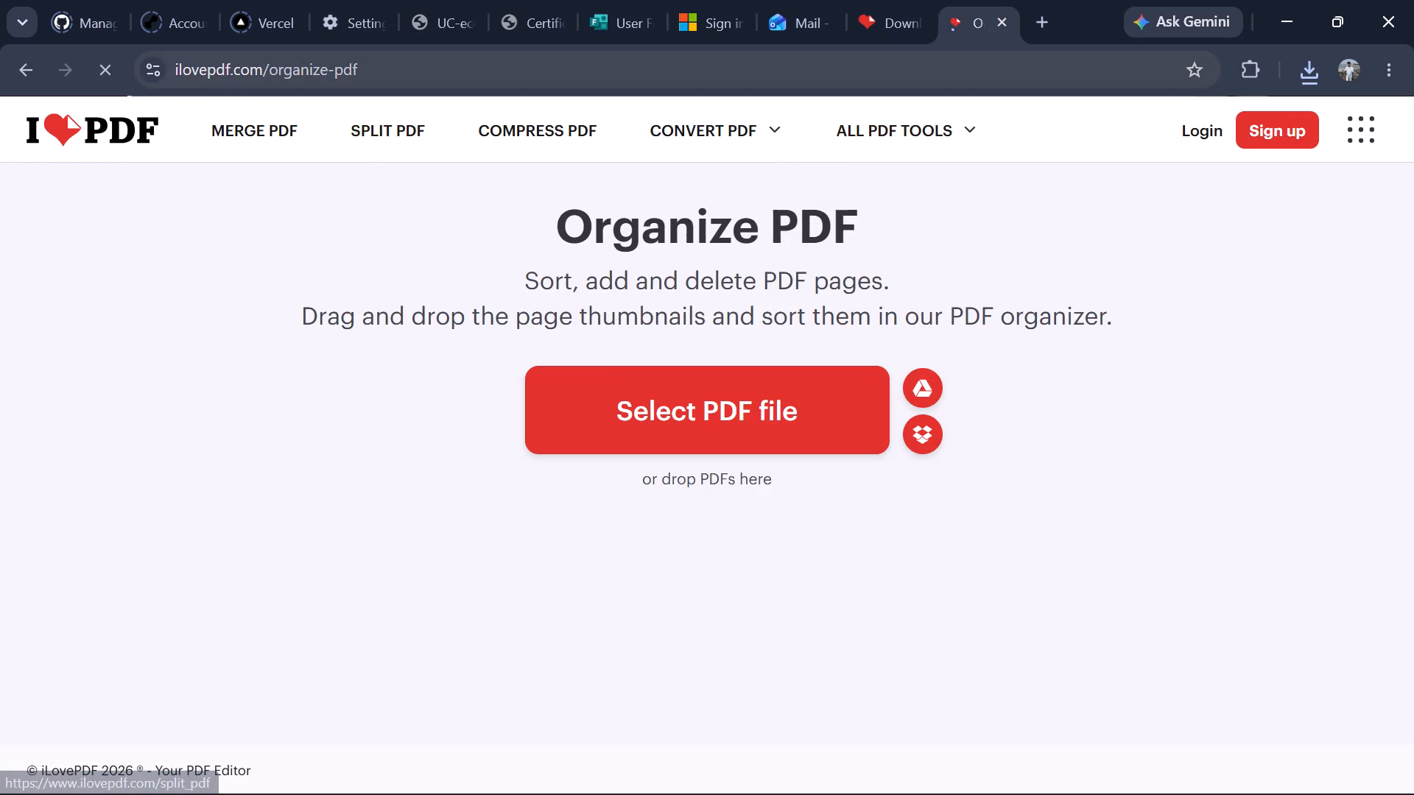
Open the ilovepdf.com/organize-pdf address in three more new tabs.
left_click(489, 74)
key("ctrl+c")
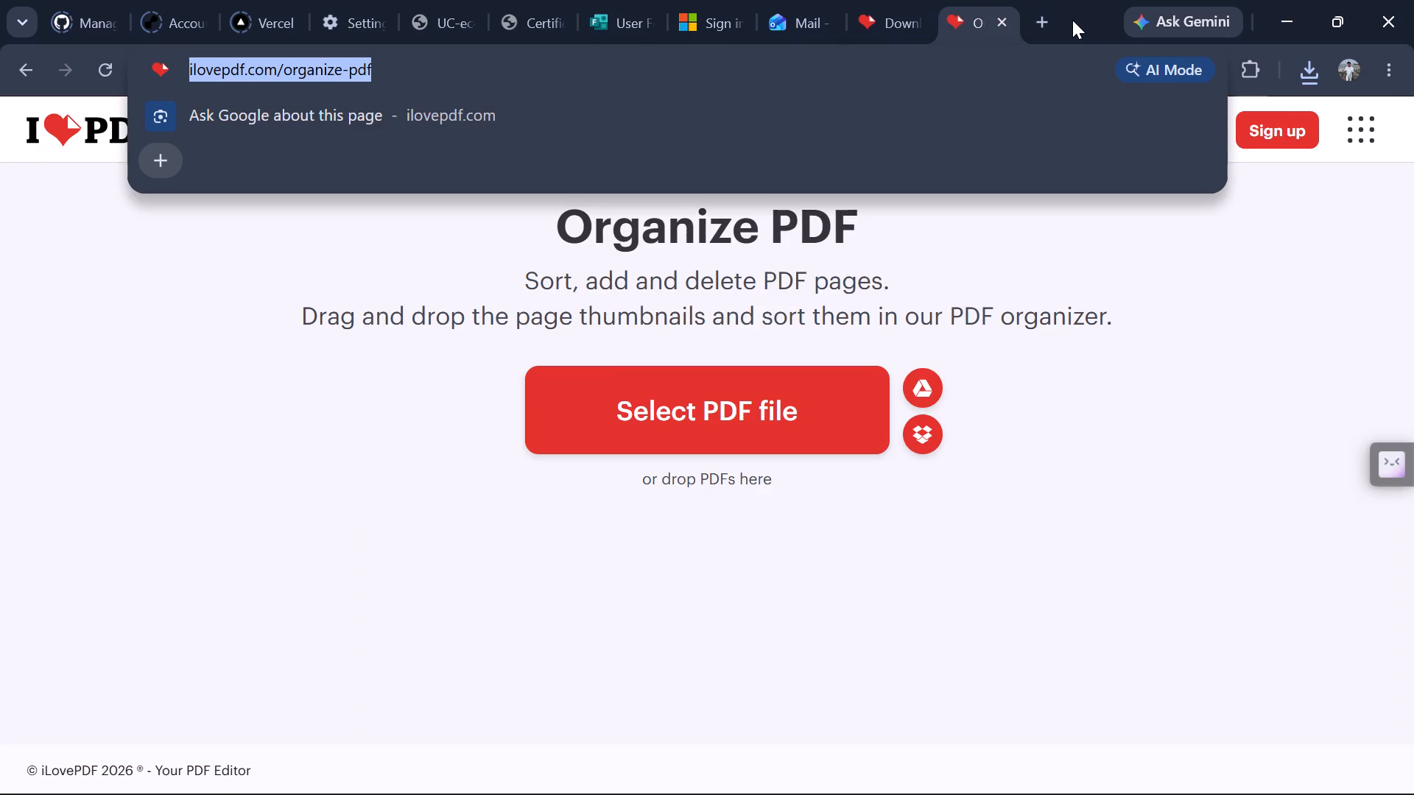
left_click(1047, 17)
key("ctrl+v")
key("Return")
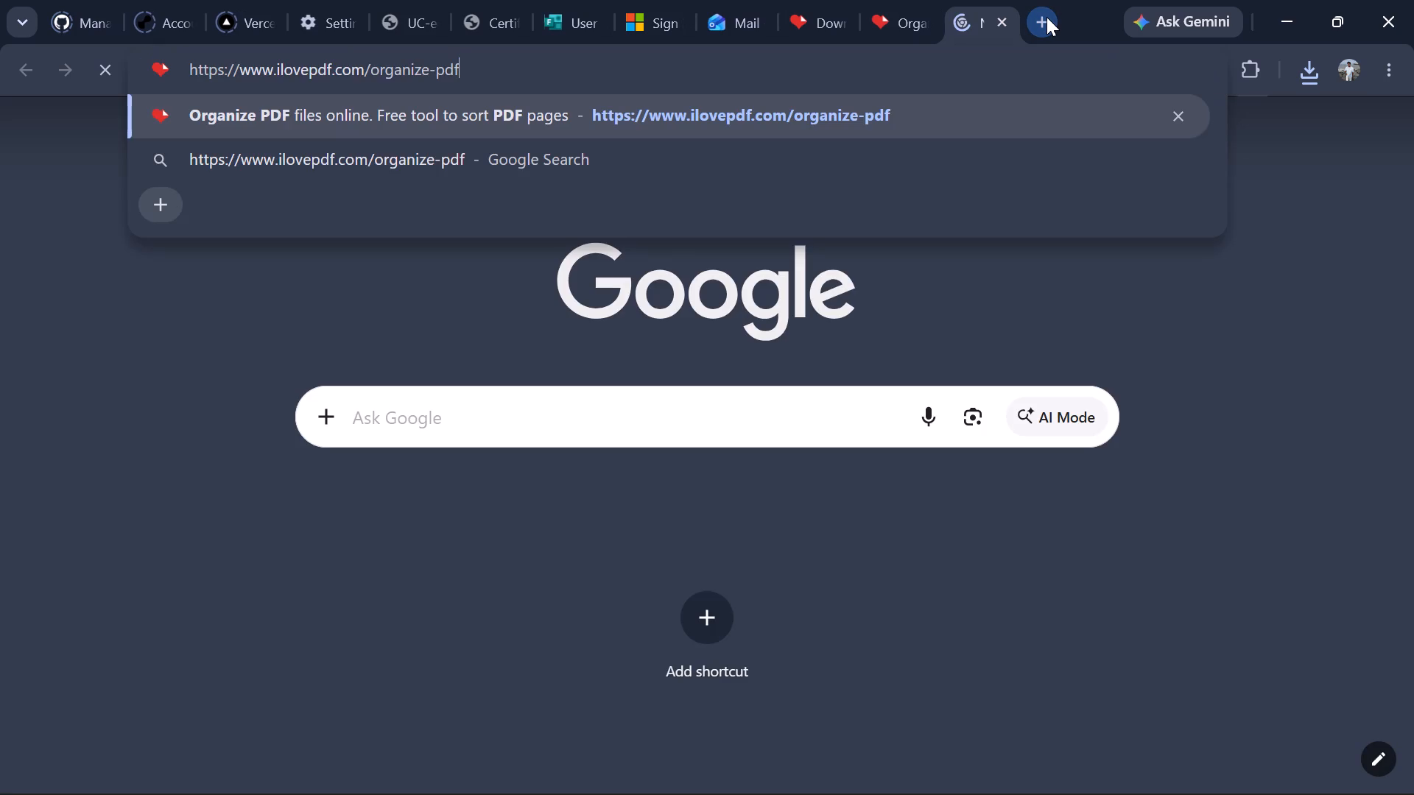
left_click(1047, 17)
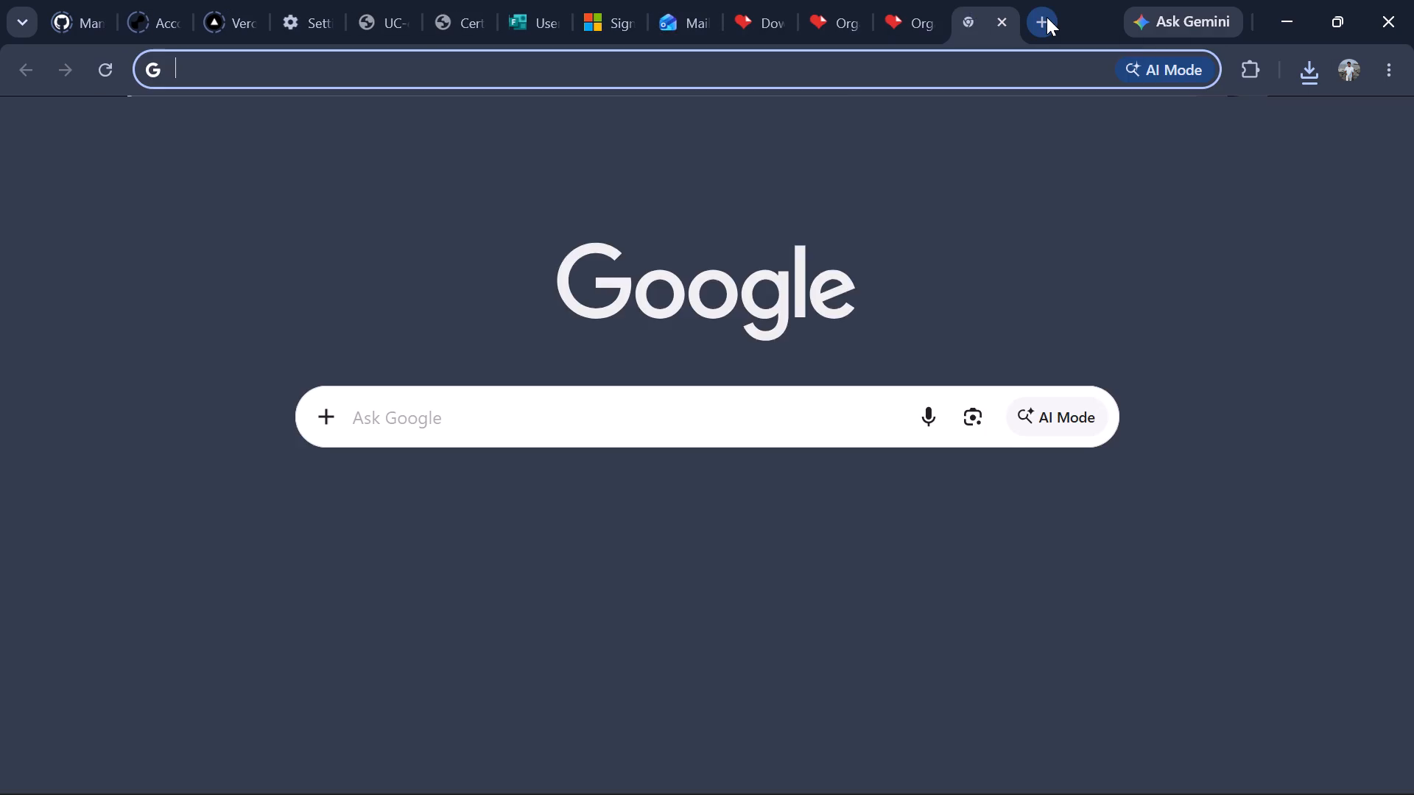
key("ctrl+v")
key("Return")
left_click(1047, 17)
key("ctrl+v")
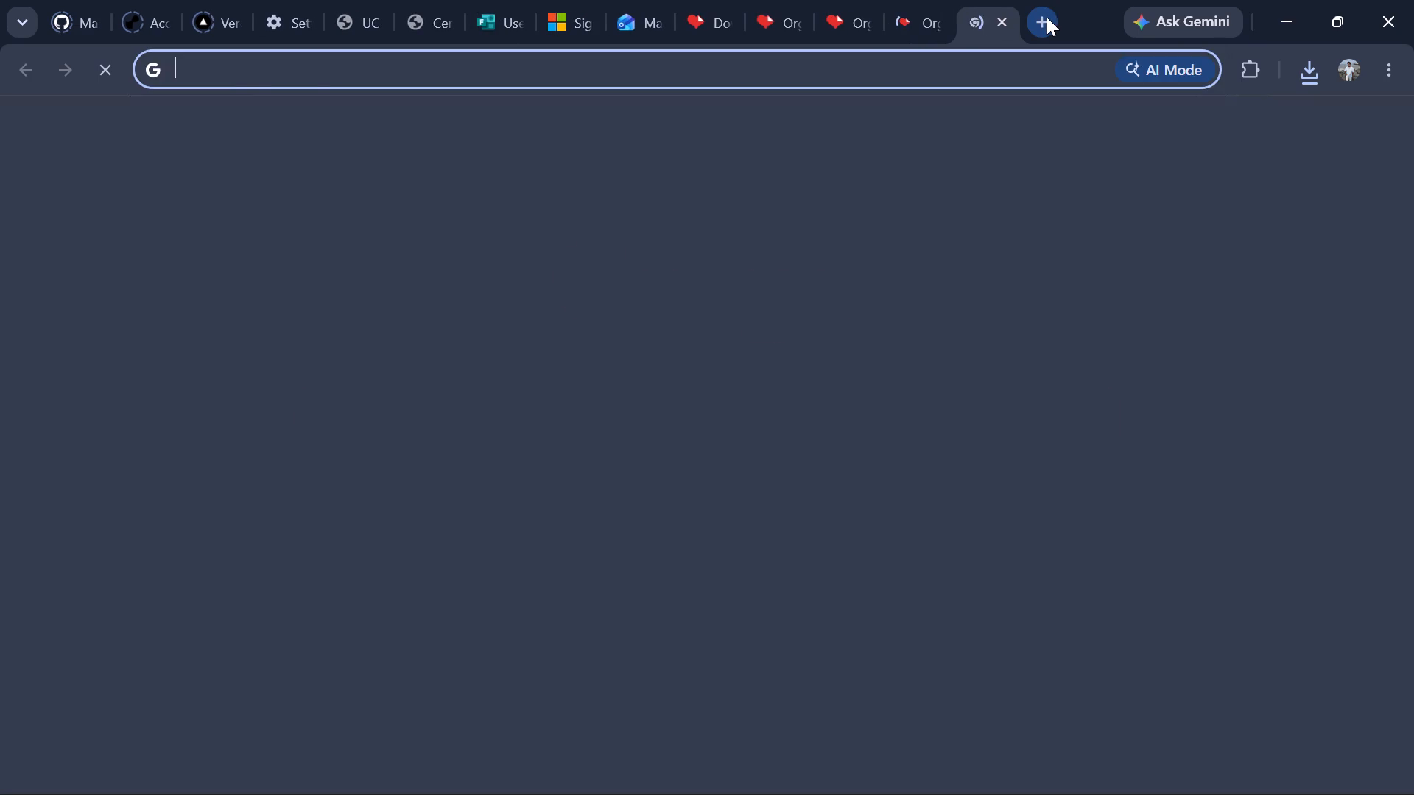
key("Return")
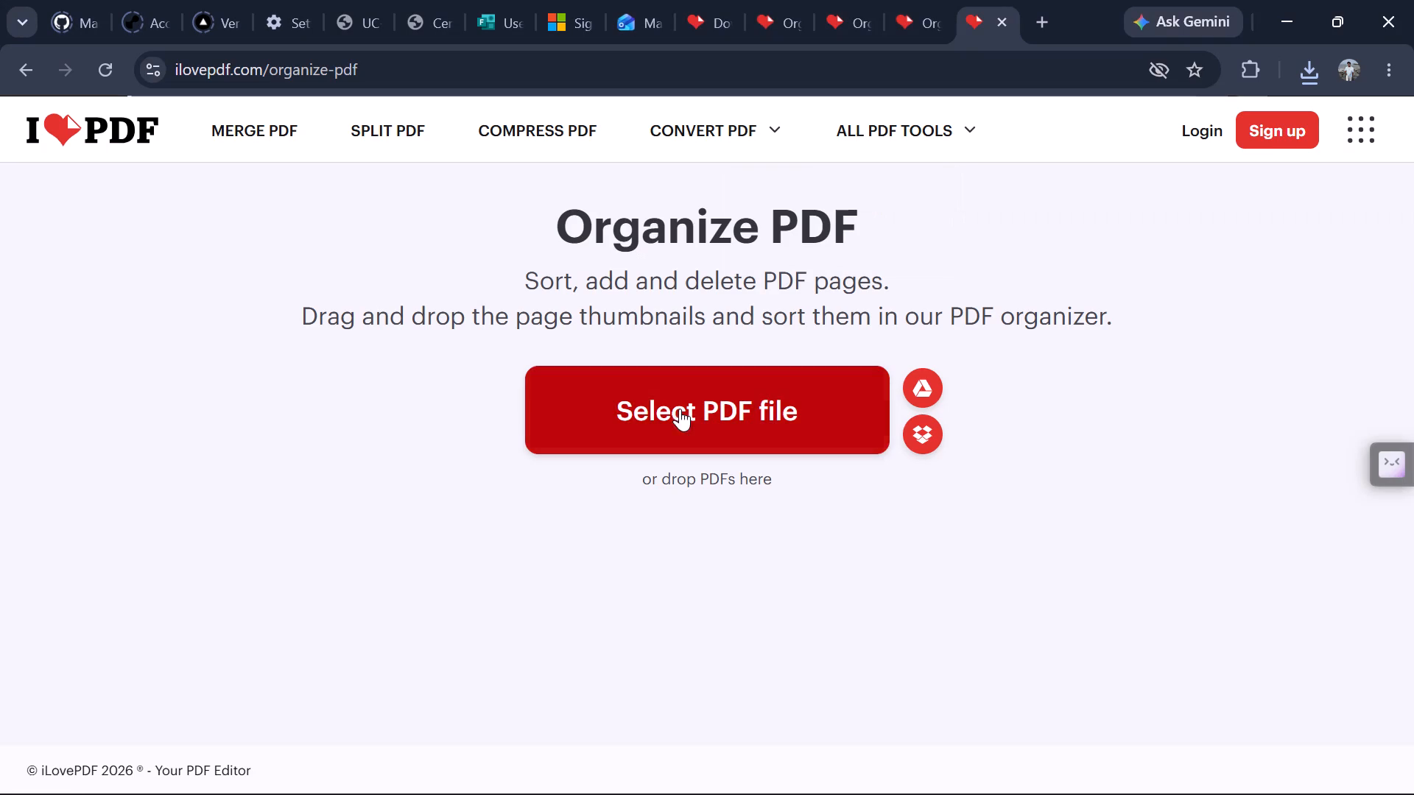
Check the recent download history for the organized Course Relevance PDF.
left_click(696, 13)
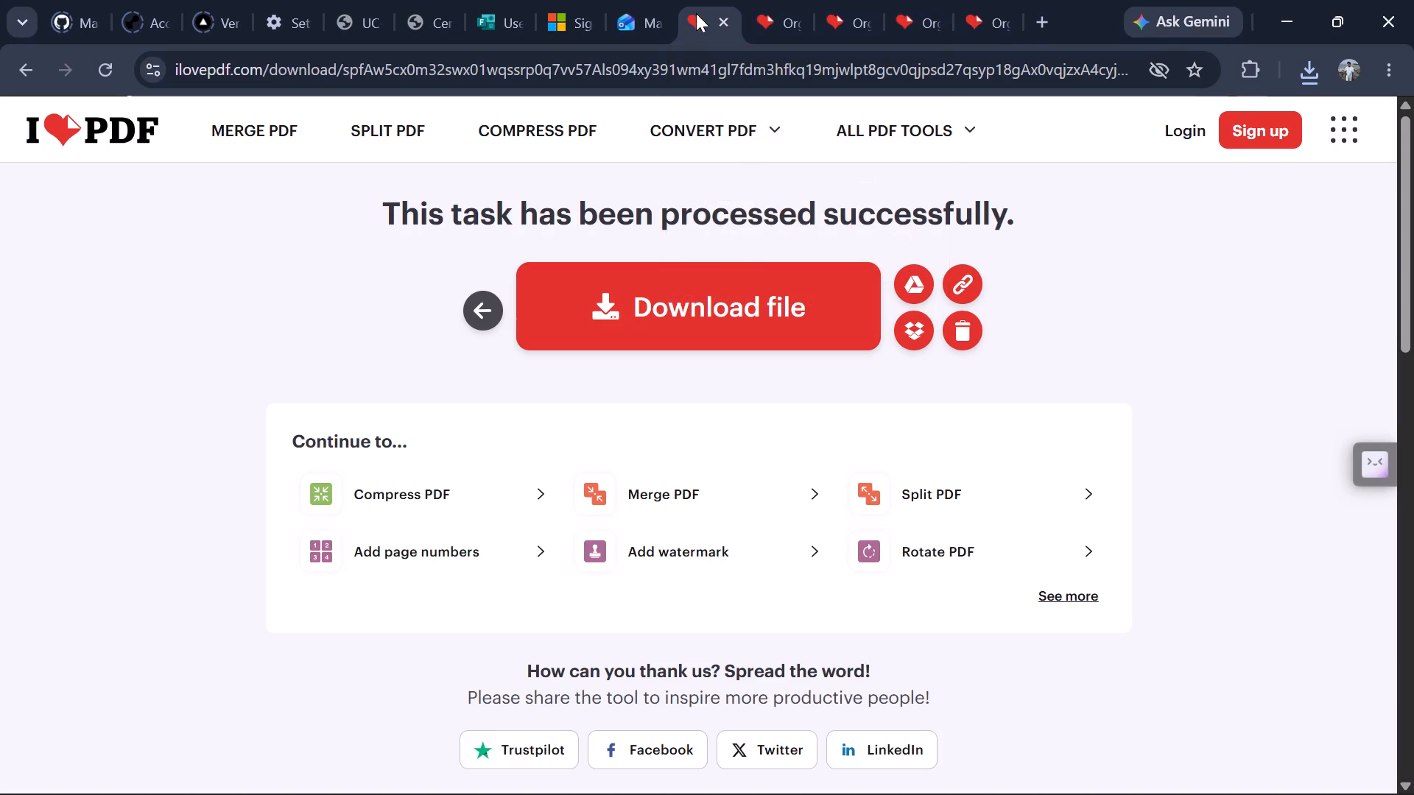
left_click(1300, 70)
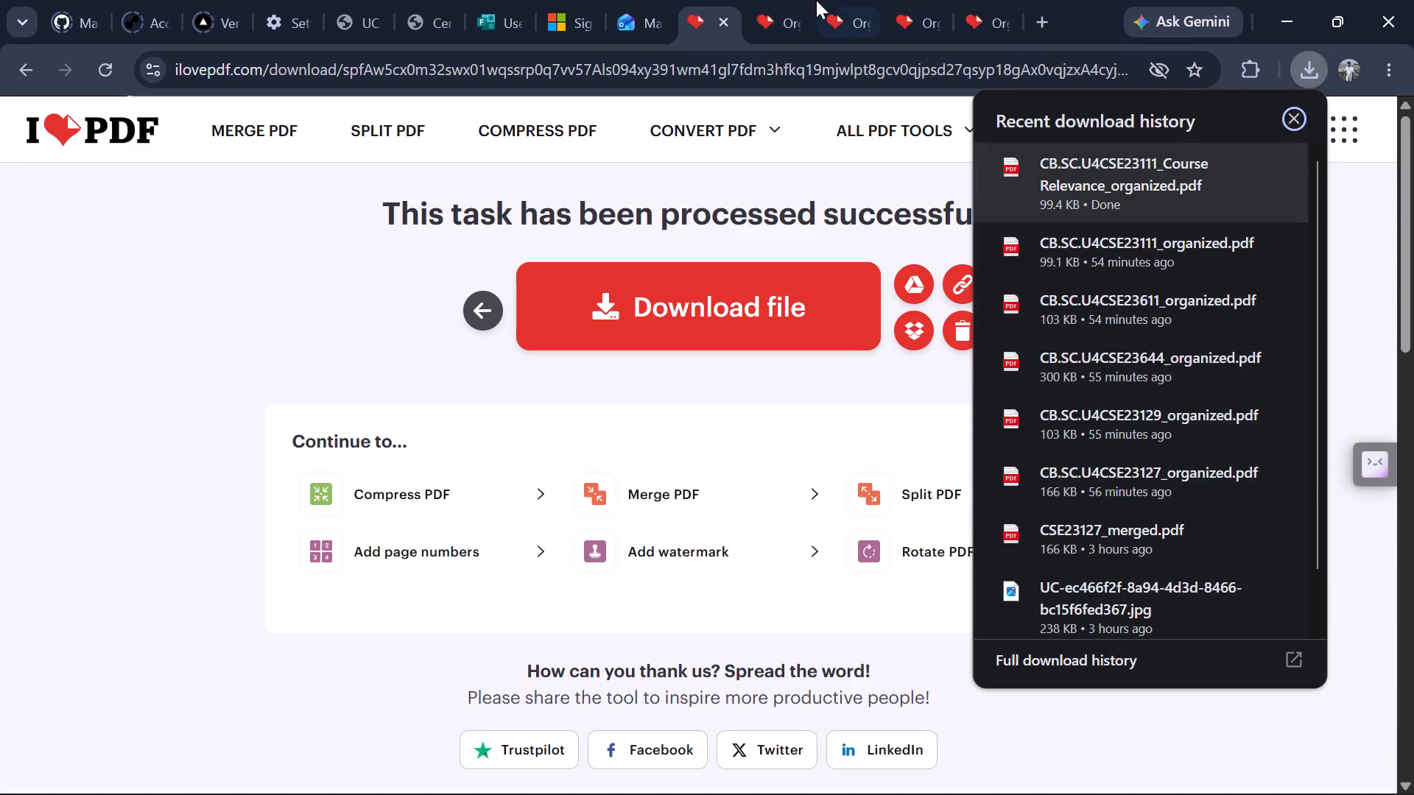
In the first unused Organize PDF tab, load the second-listed Course Relevance PDF, put its Udemy certificate page first, and organize it.
left_click(764, 15)
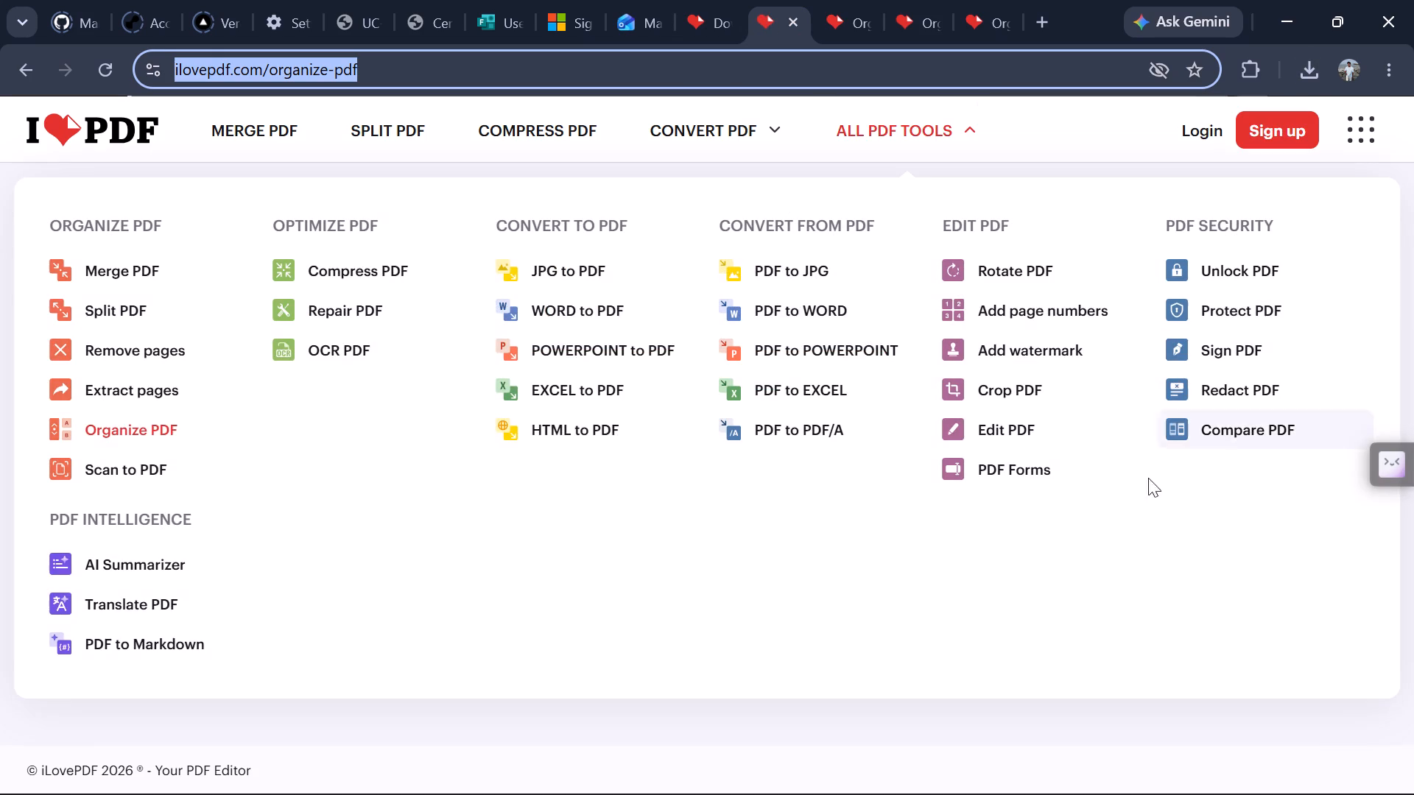
left_click(851, 710)
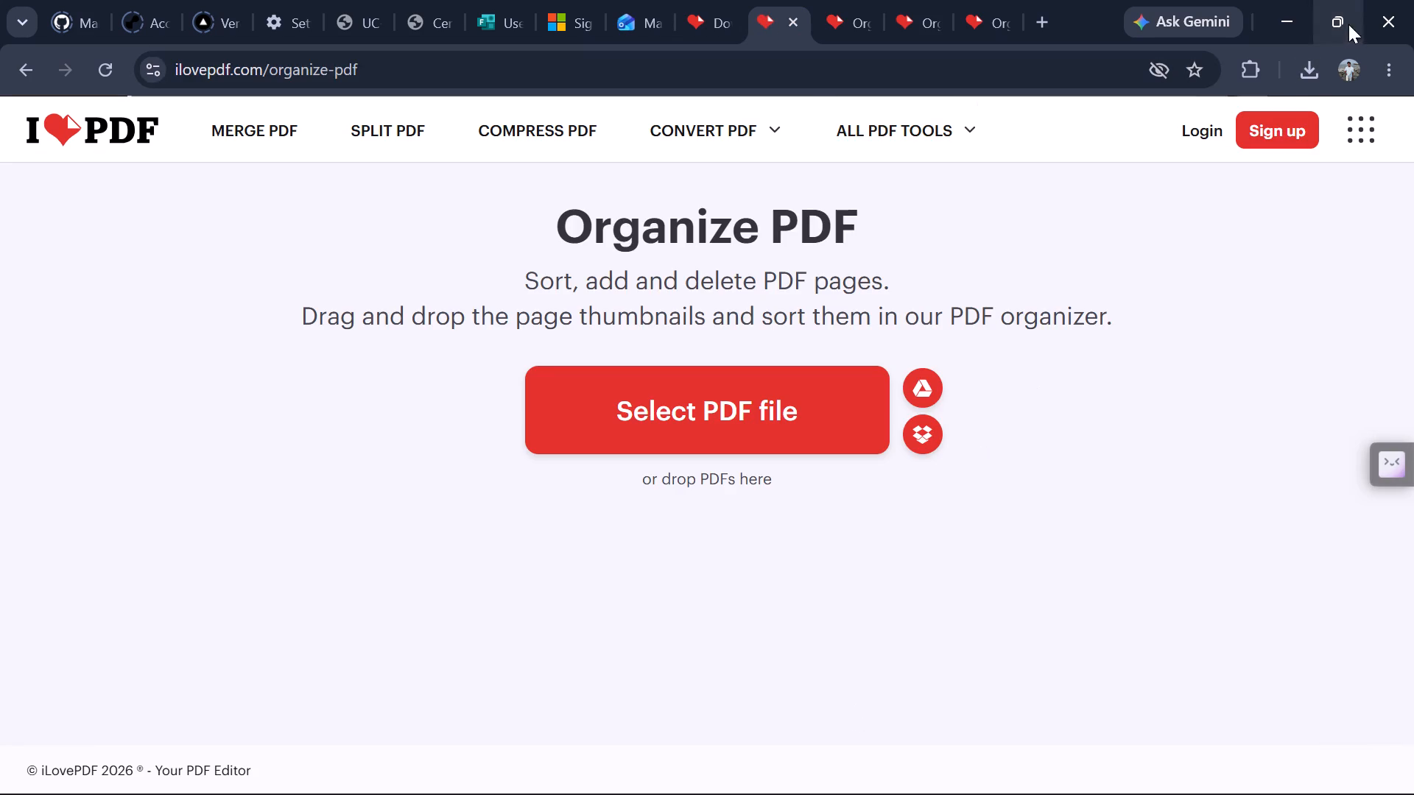
left_click(1290, 83)
left_click(1294, 79)
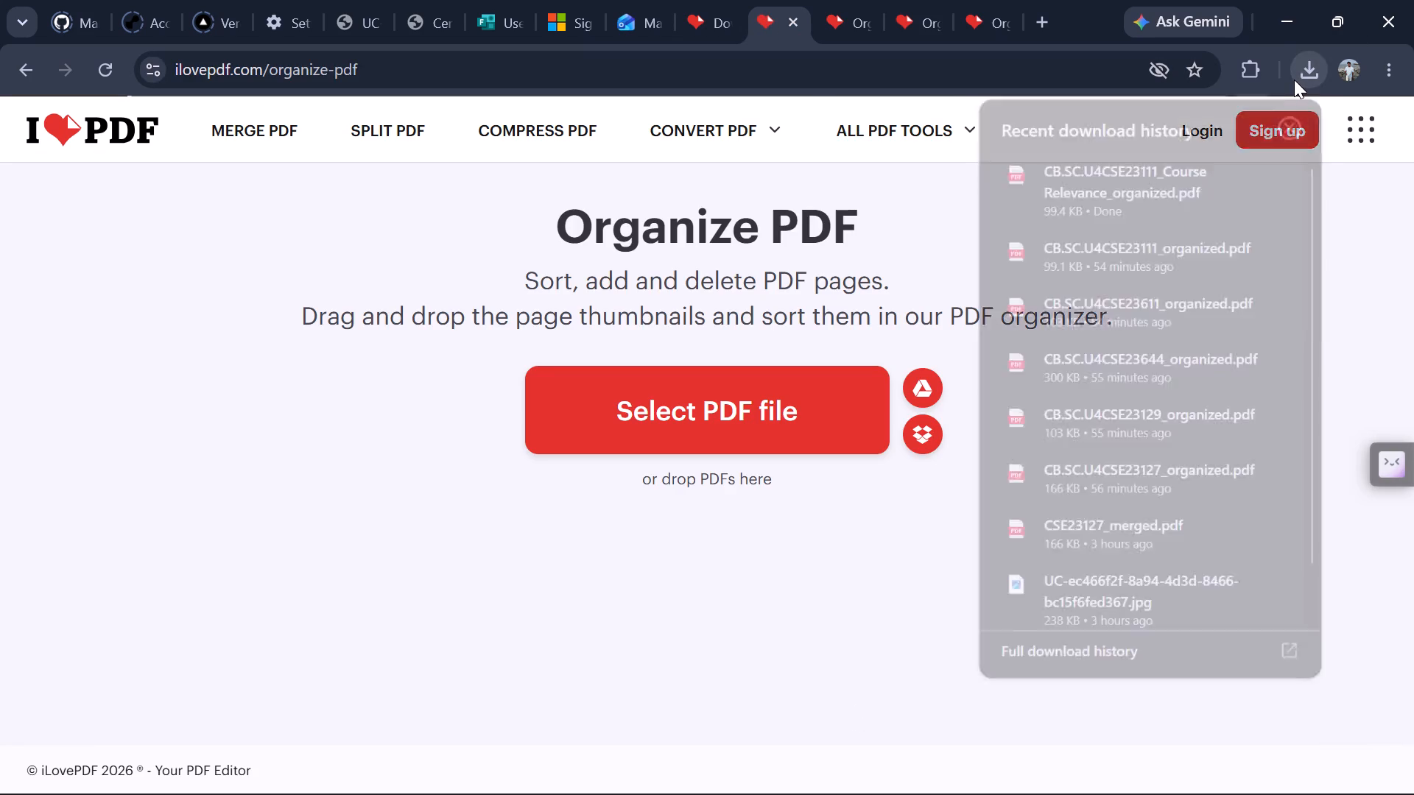
left_click(627, 442)
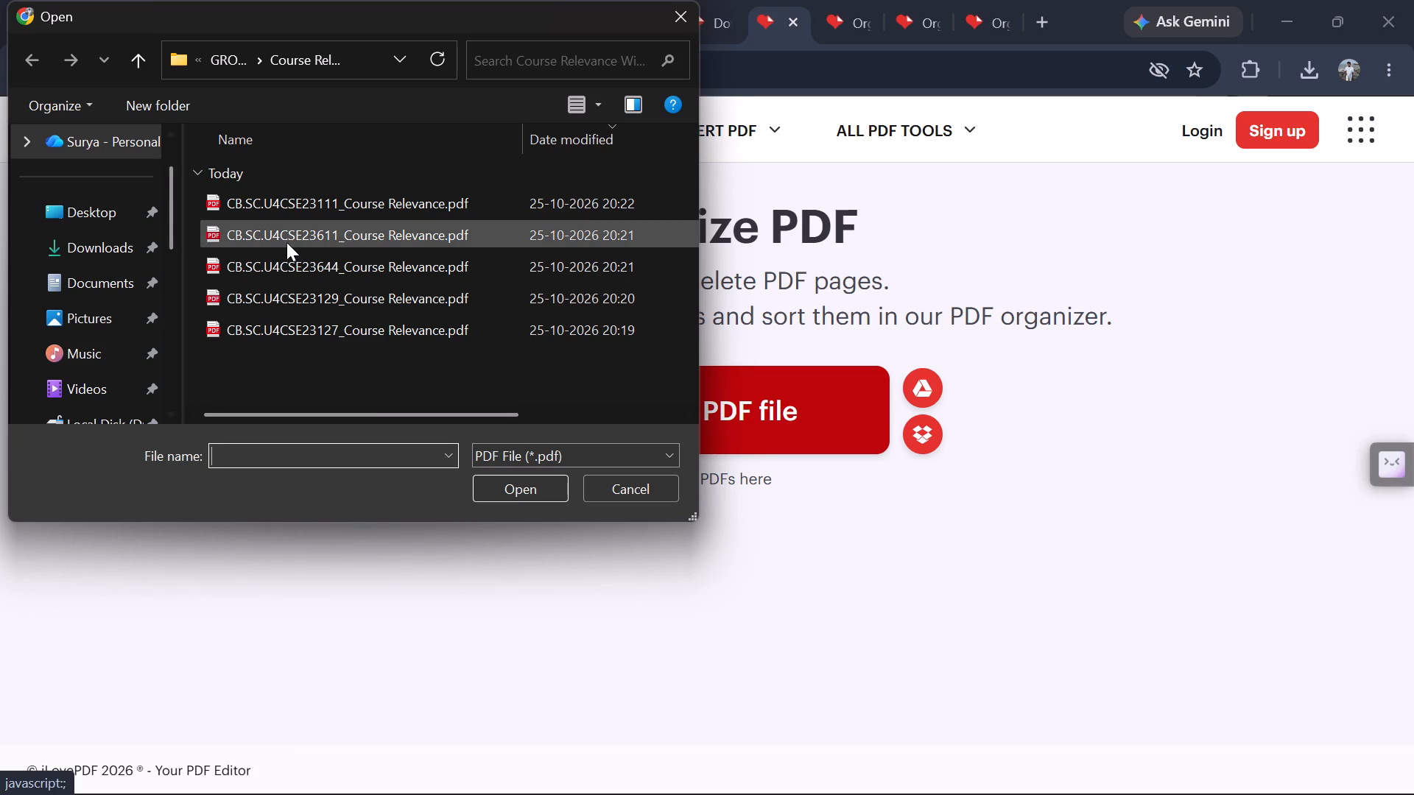
left_click(287, 243)
key("Return")
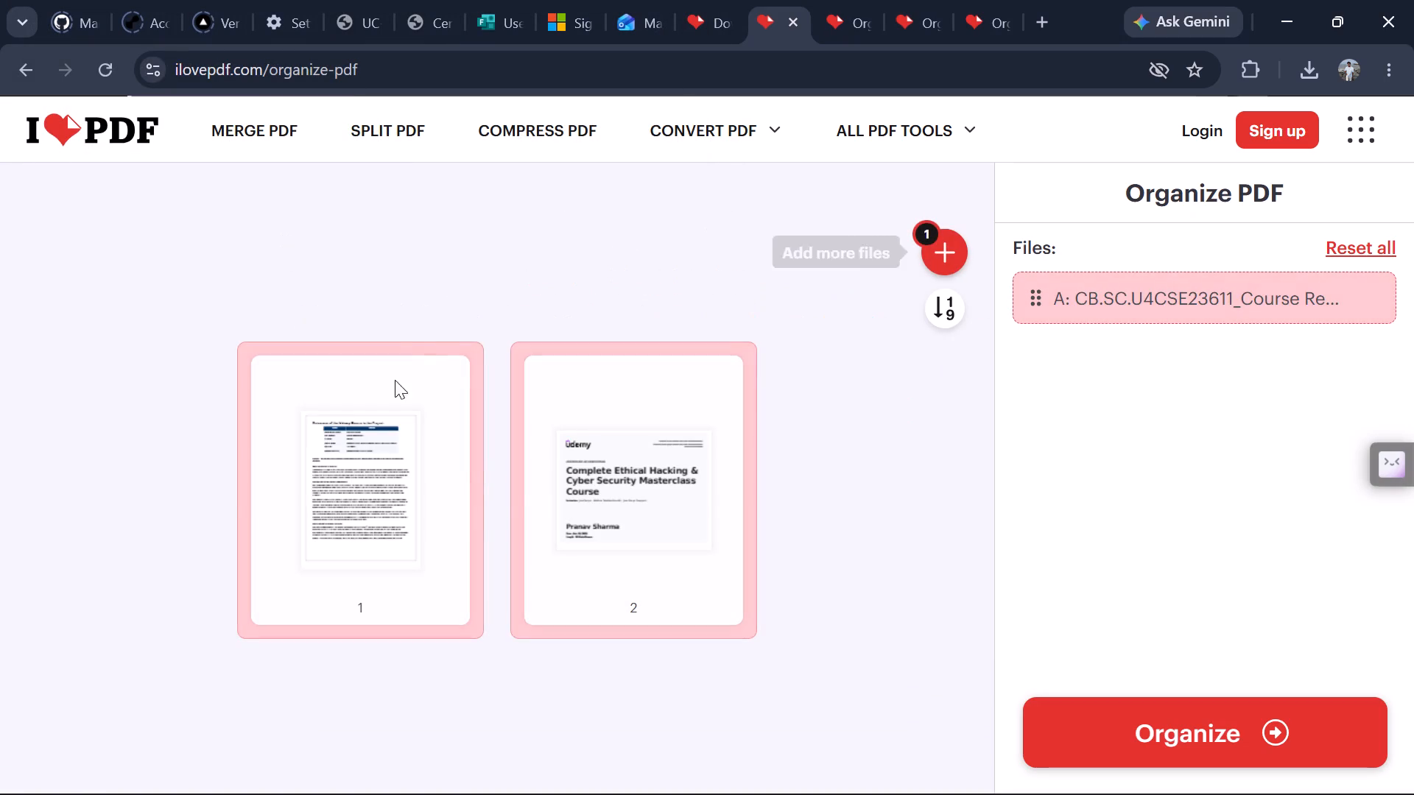
left_click_drag(314, 476, 591, 511)
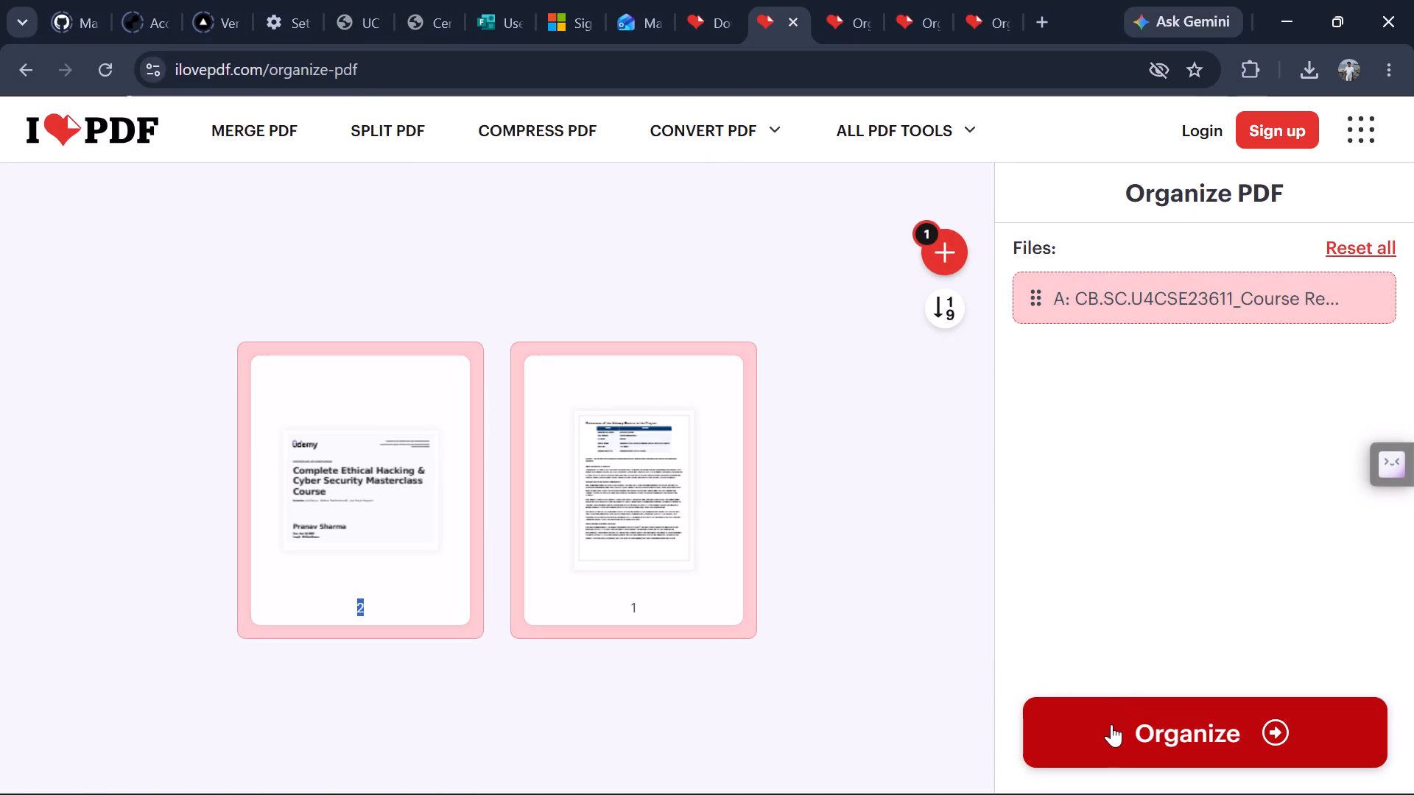
left_click(1111, 724)
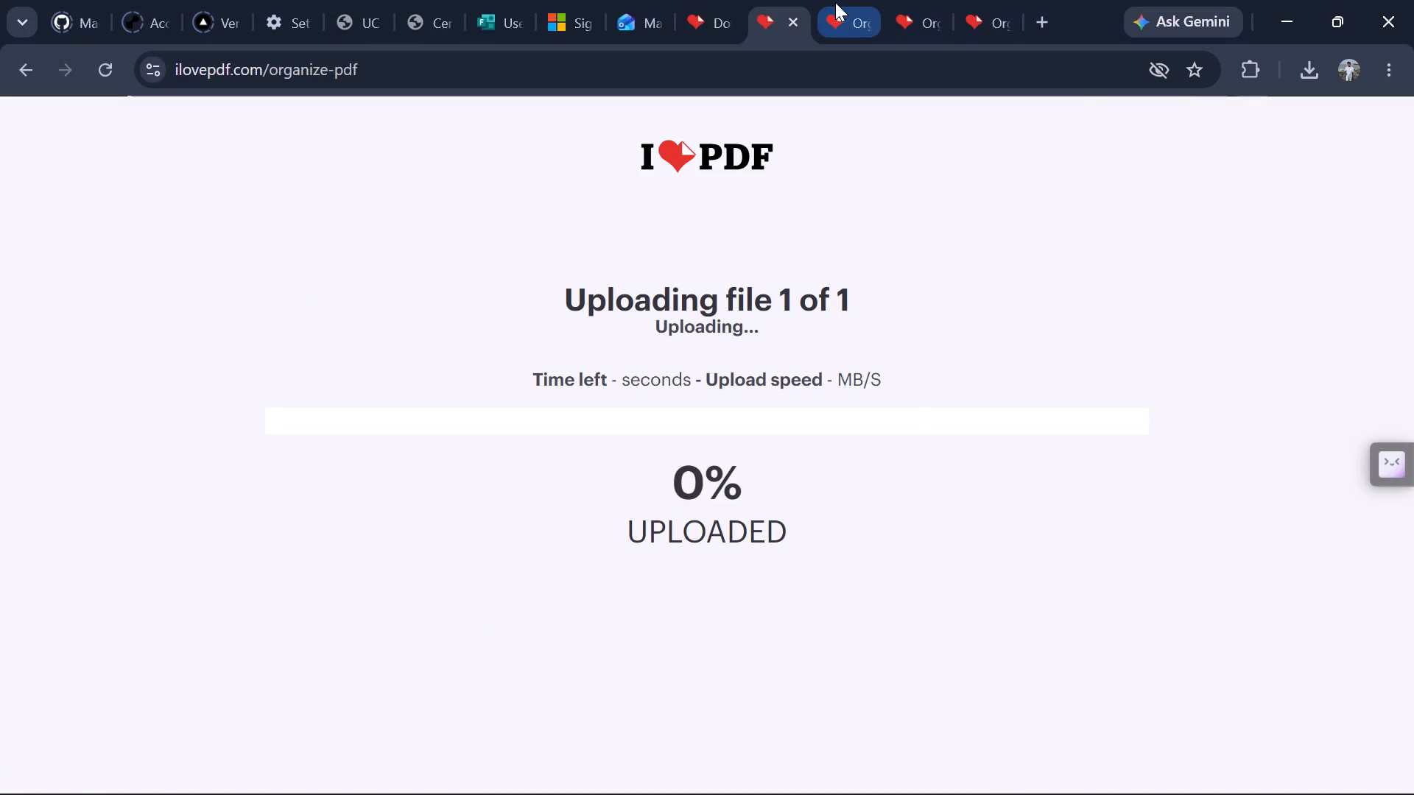
In the following Organize PDF tab, load the third-listed Course Relevance PDF and move its Networking Basics certificate page before the relevance page.
left_click(835, 2)
left_click(655, 440)
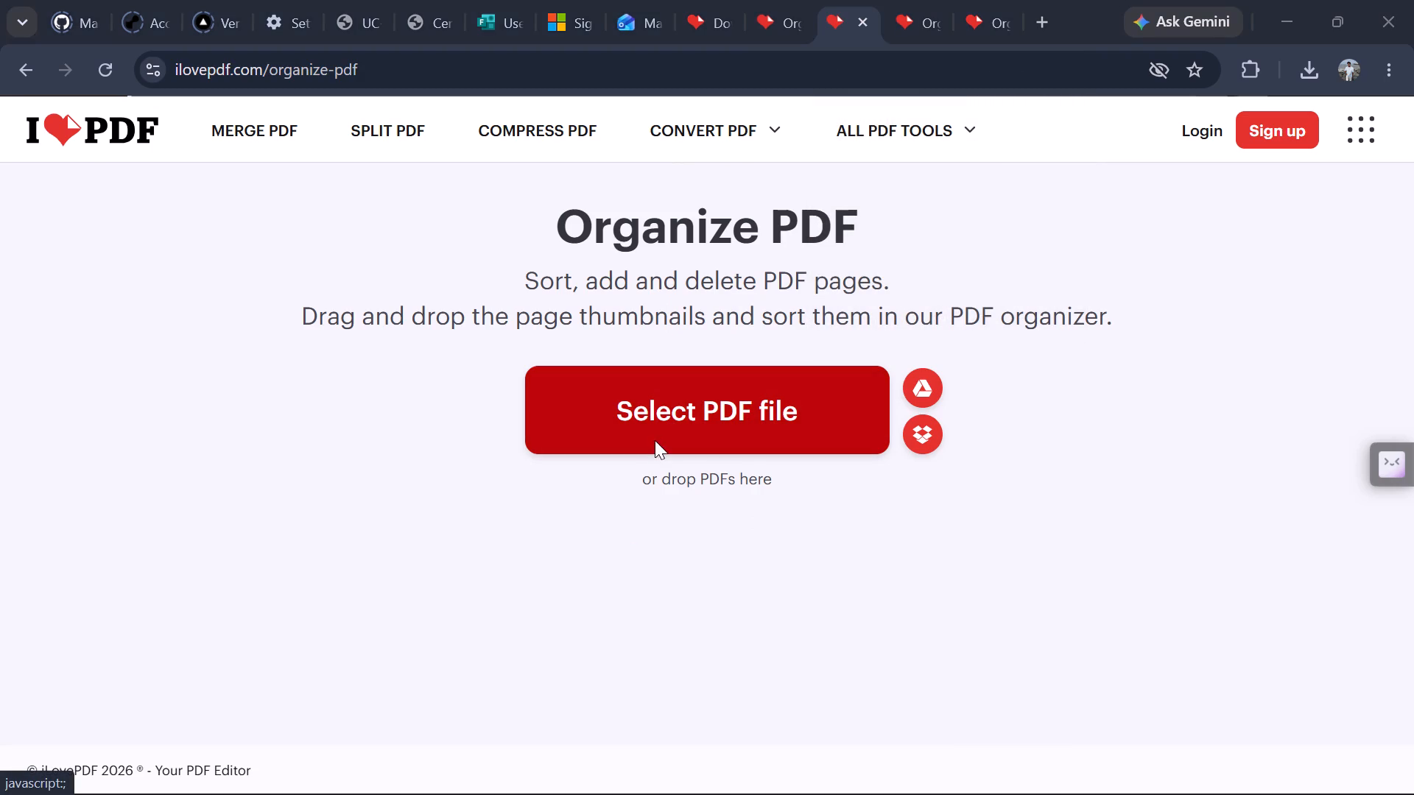
left_click(356, 258)
key("Return")
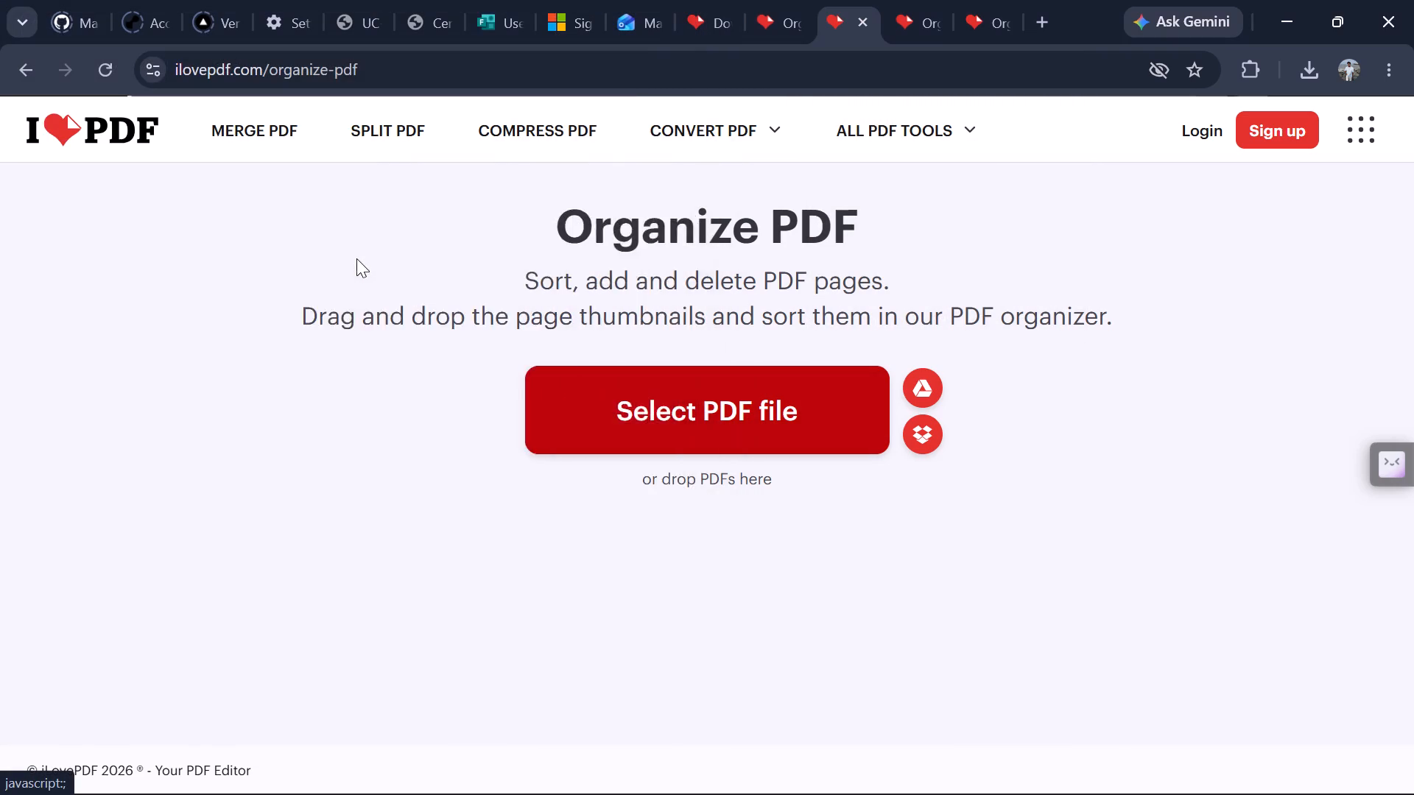
left_click_drag(384, 485, 635, 520)
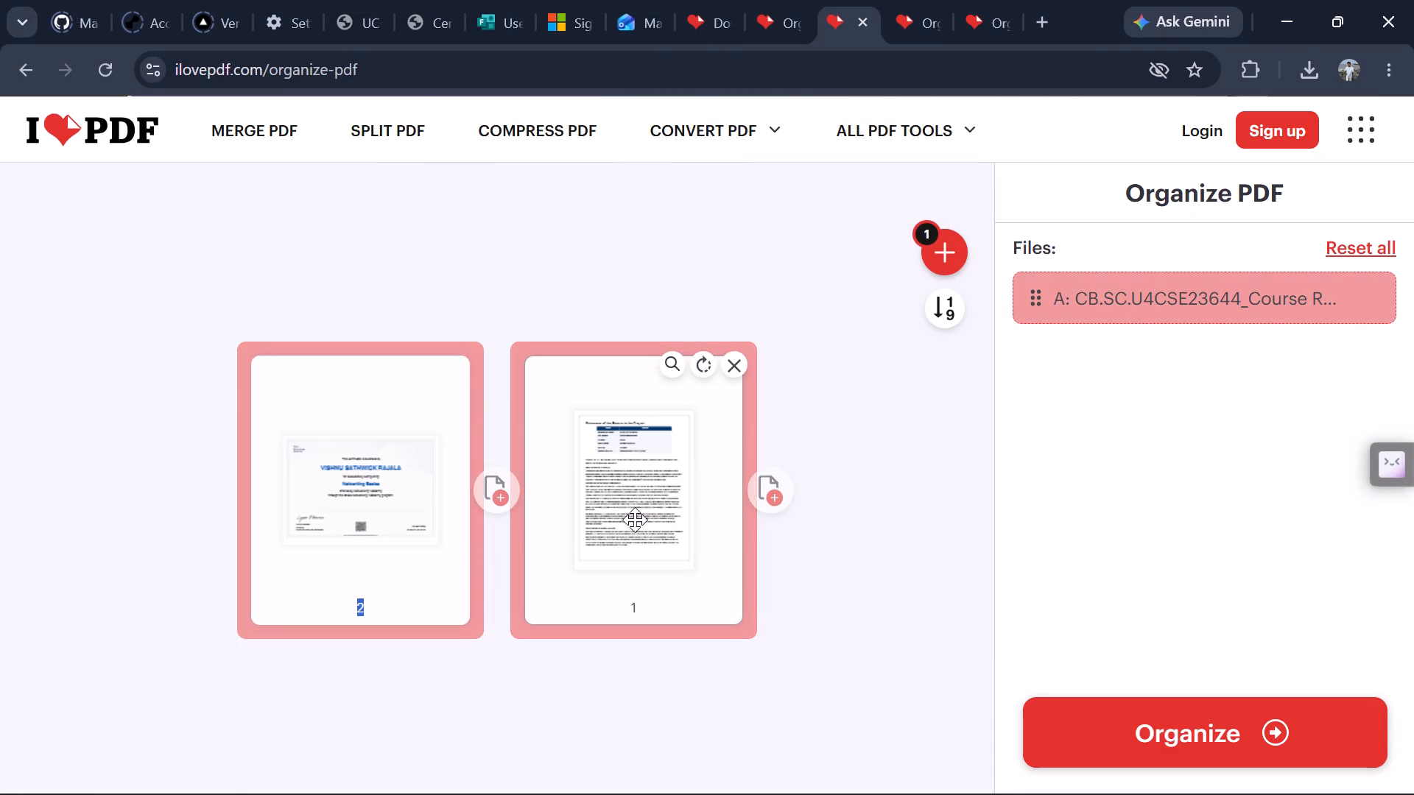
Go back to the processed ethical hacking certificate PDF and download the organized file.
left_click(795, 0)
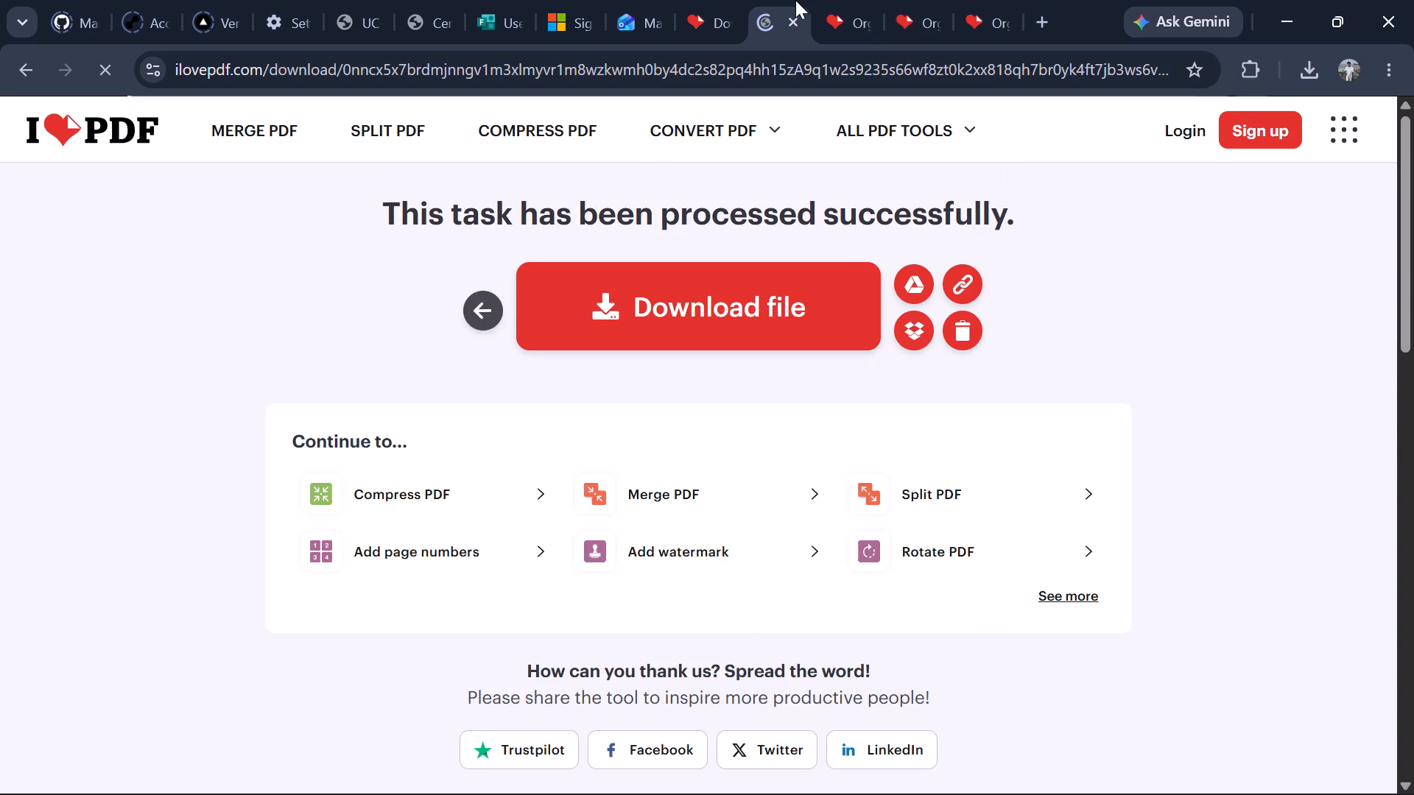
left_click(644, 293)
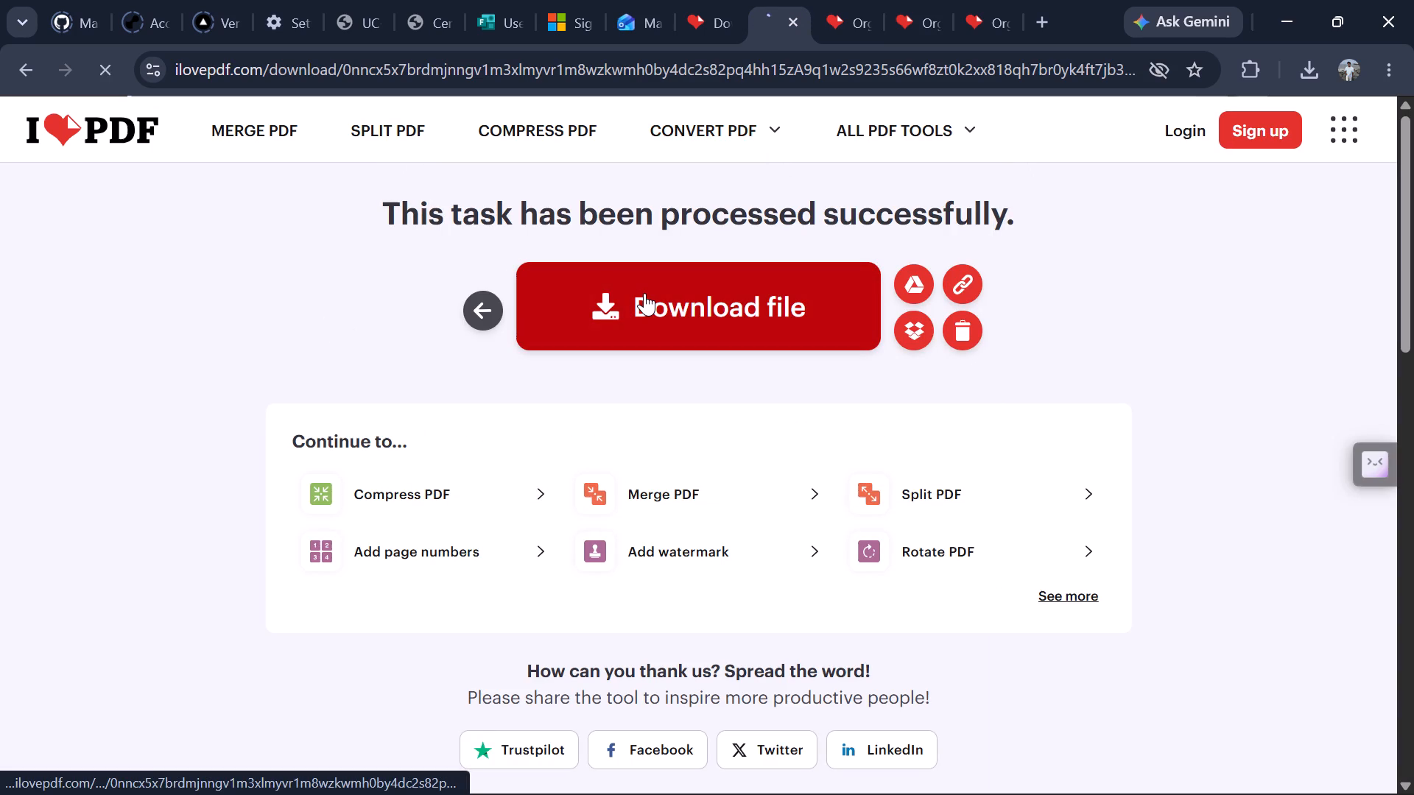
Organize the reordered PDF containing the Networking Basics certificate and download the result.
left_click(837, 0)
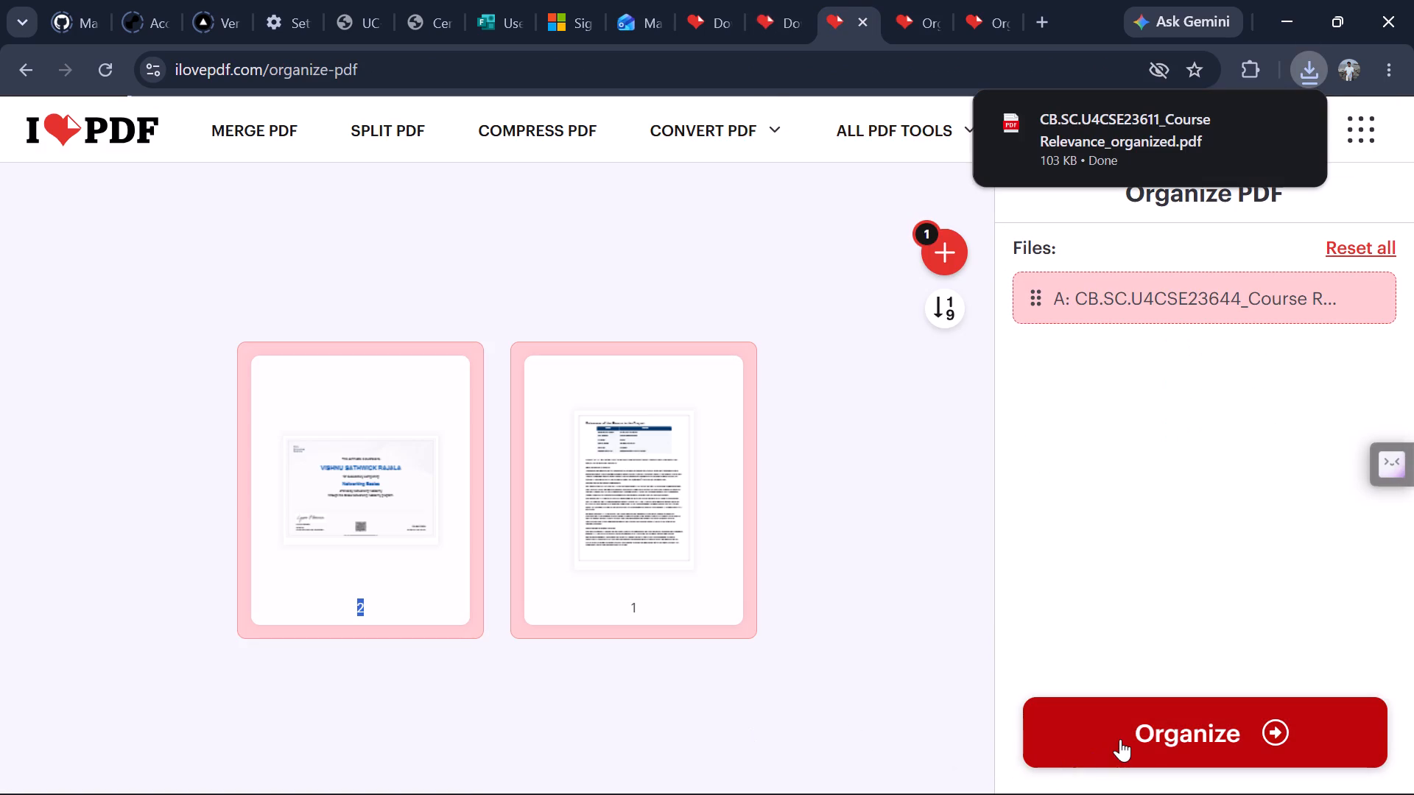
left_click(1120, 739)
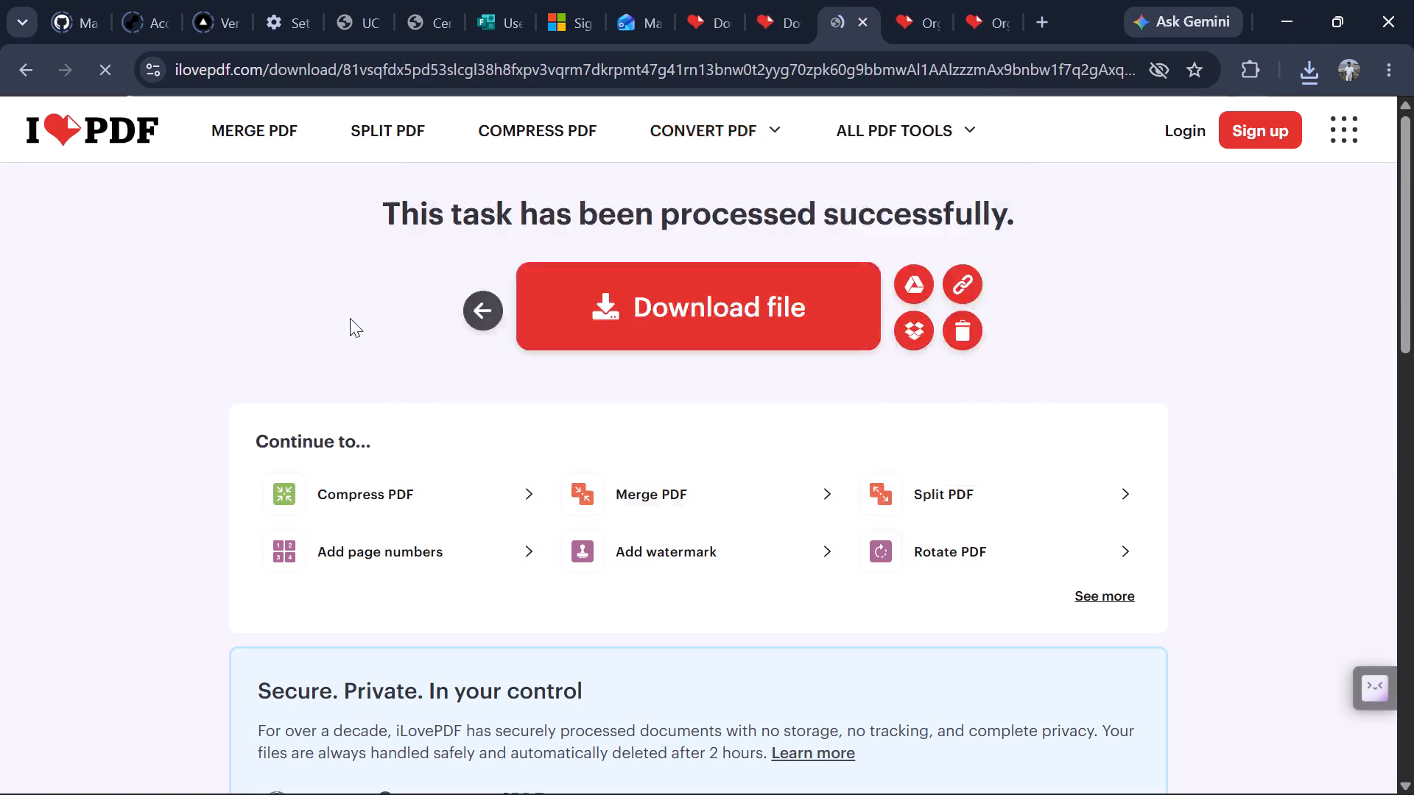
left_click(634, 327)
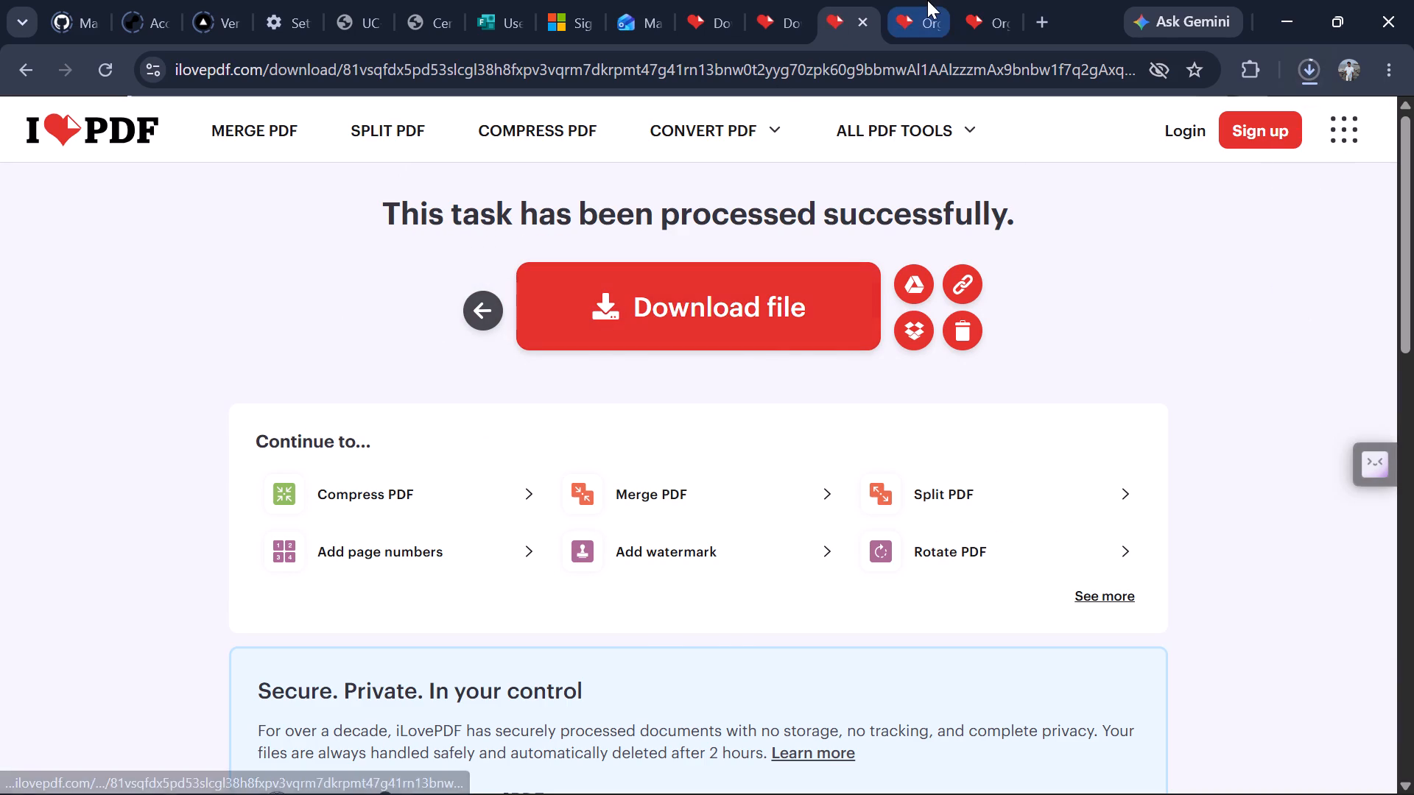
Load the fourth-listed Course Relevance PDF in the next unused tab, place its Udemy certificate page first, and organize and download it.
left_click(927, 0)
left_click(649, 395)
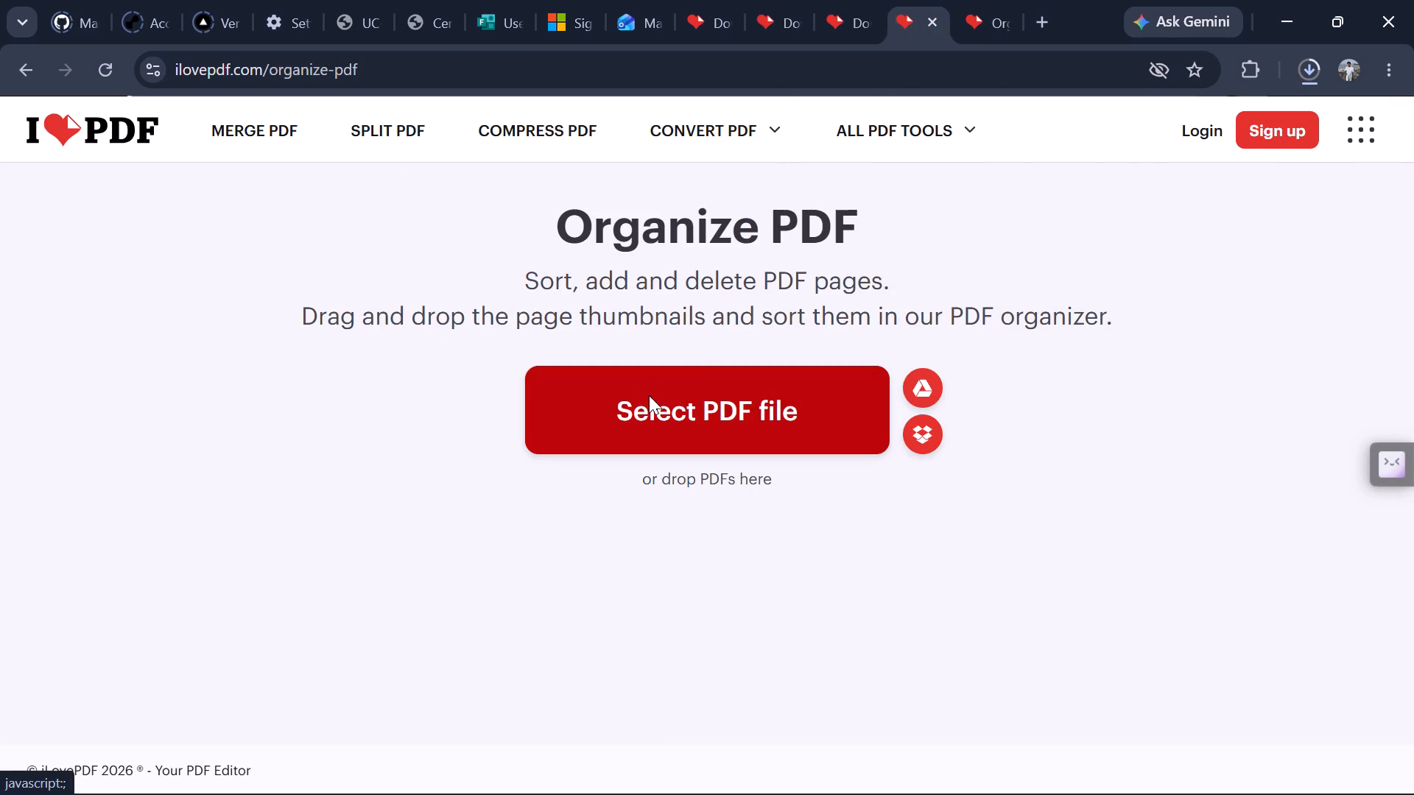
left_click(403, 297)
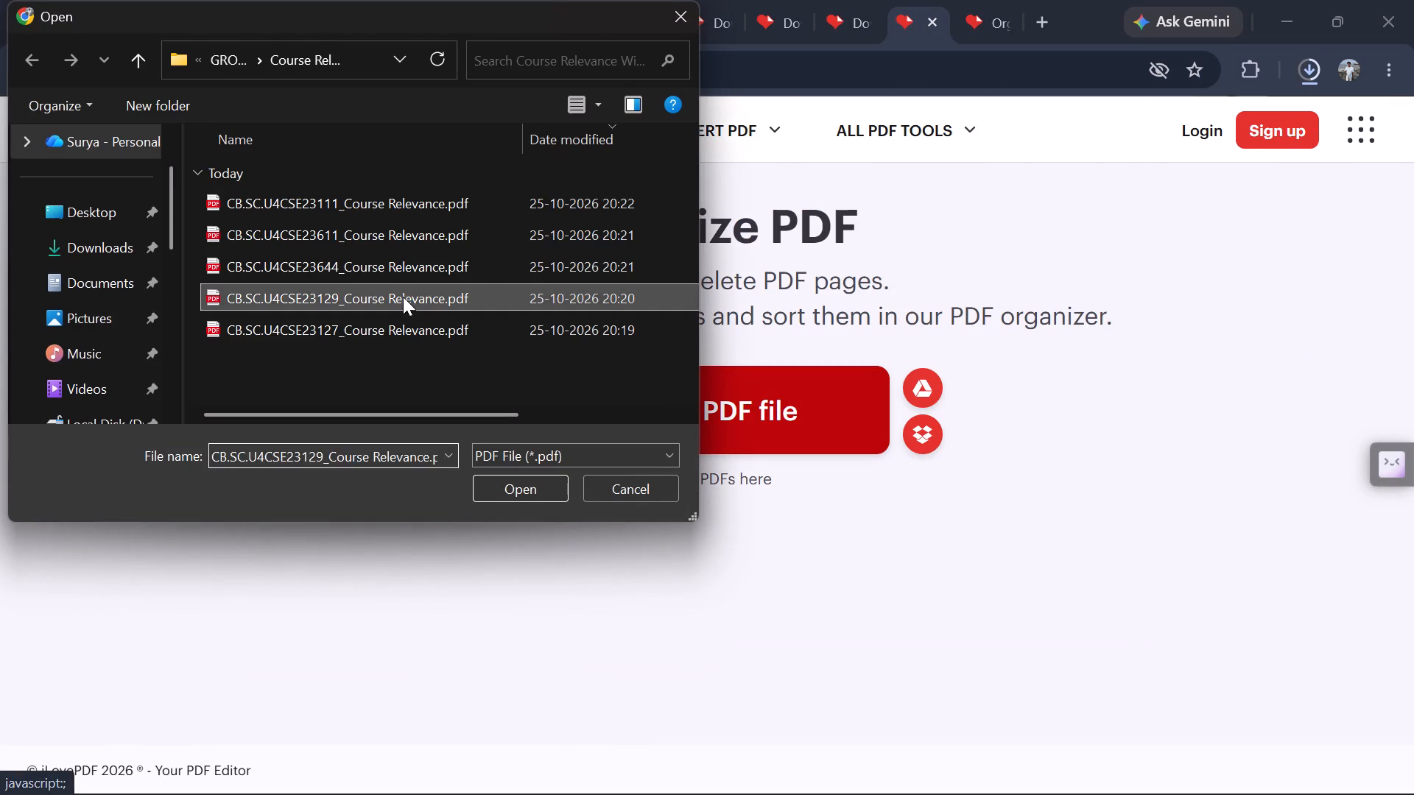
key("Return")
left_click(344, 468)
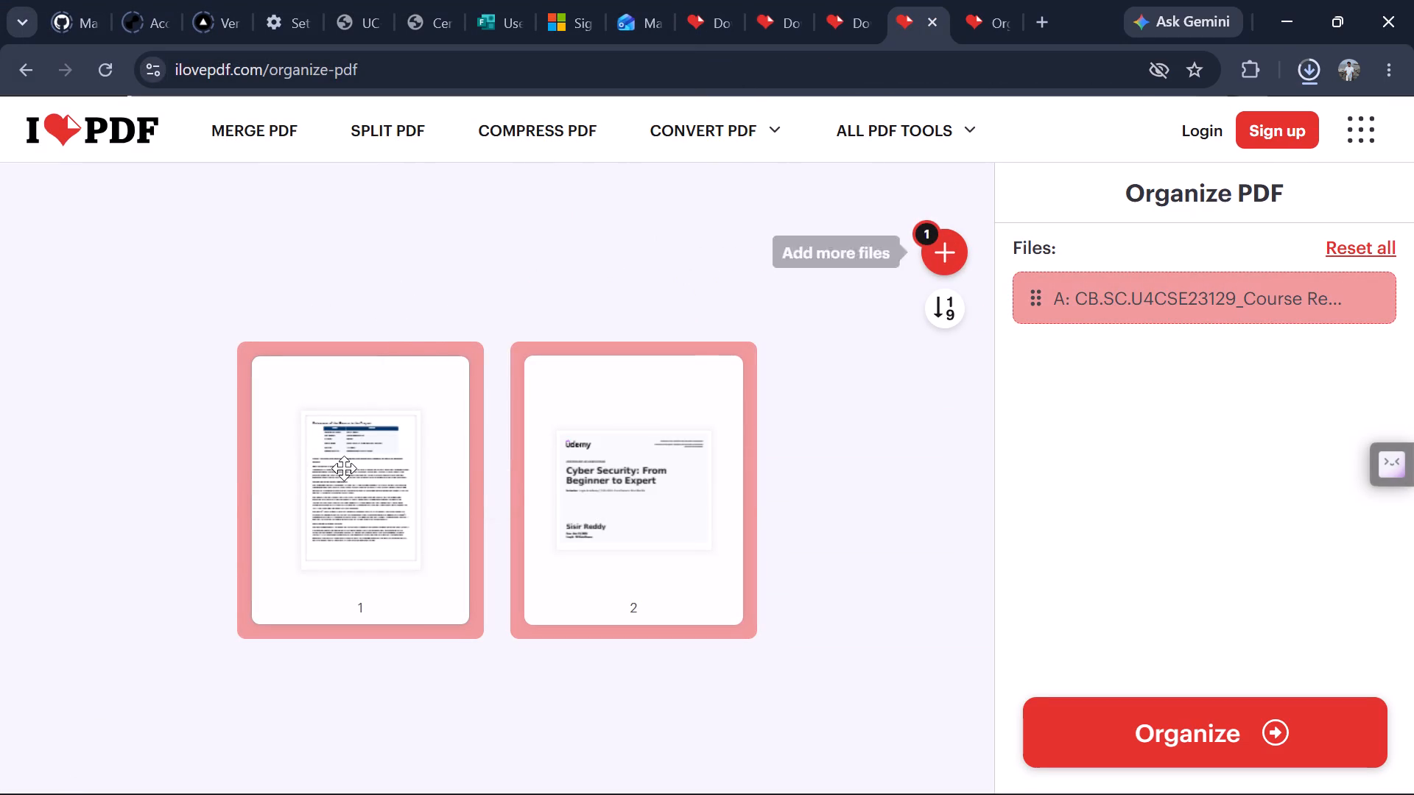
left_click_drag(585, 509, 426, 500)
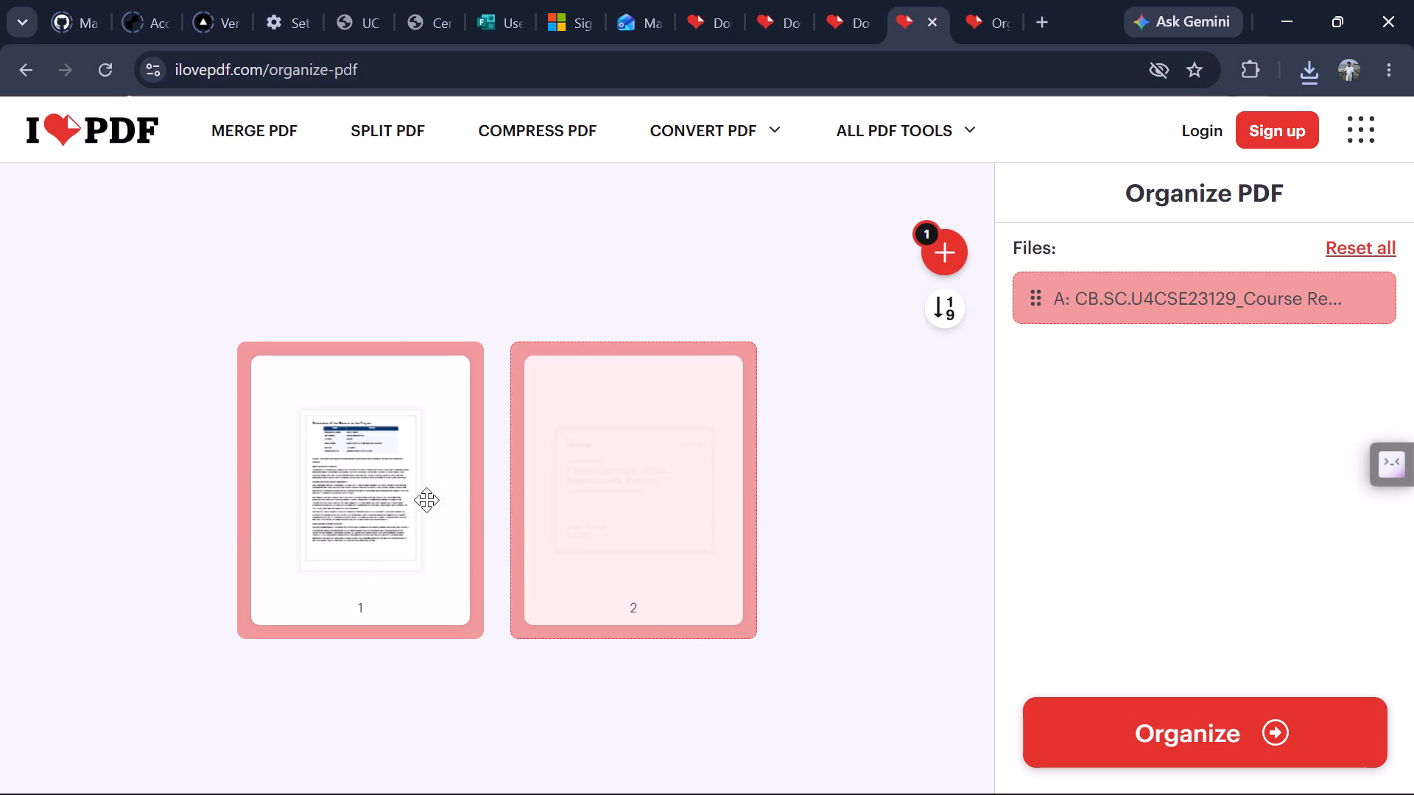
left_click_drag(426, 500, 406, 501)
left_click(1118, 717)
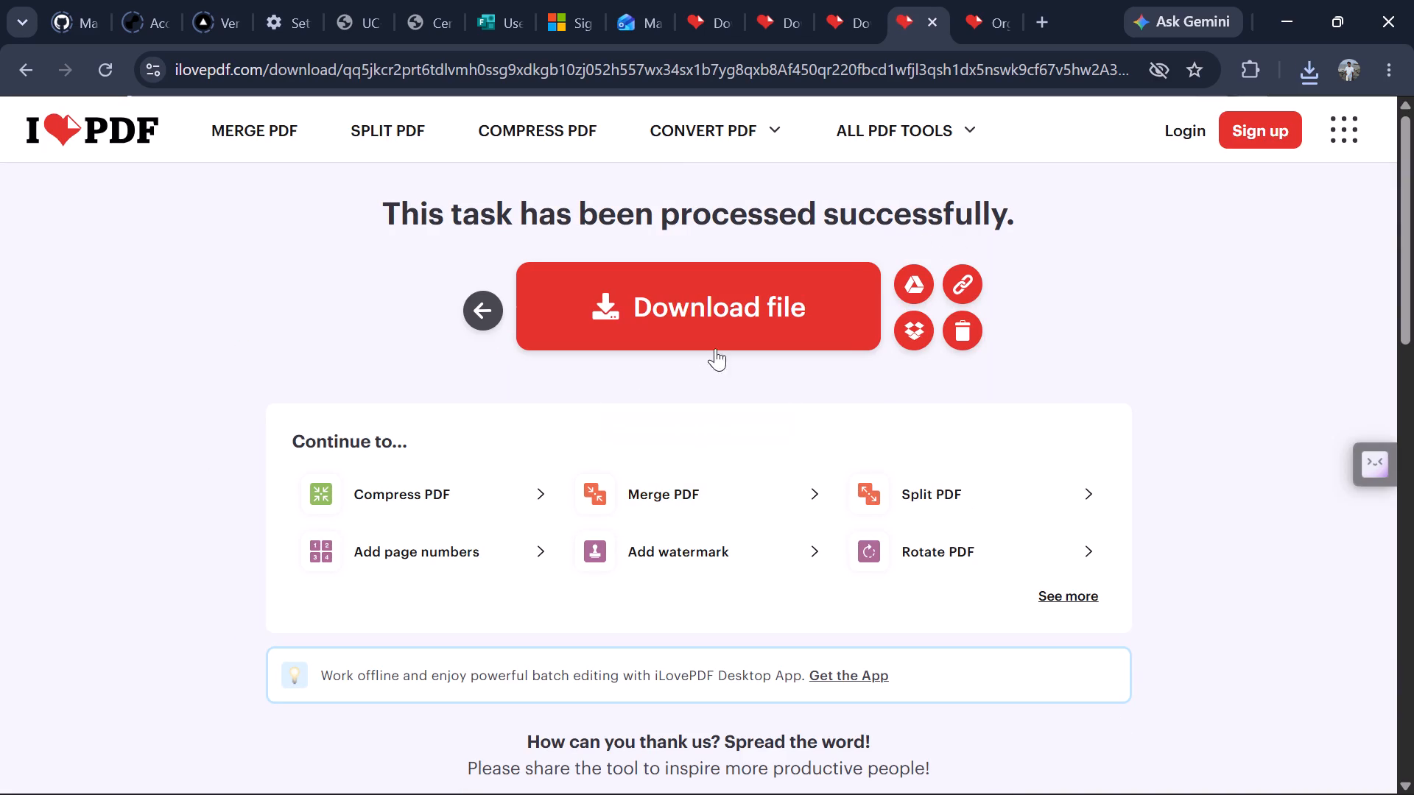
left_click(731, 330)
left_click(982, 0)
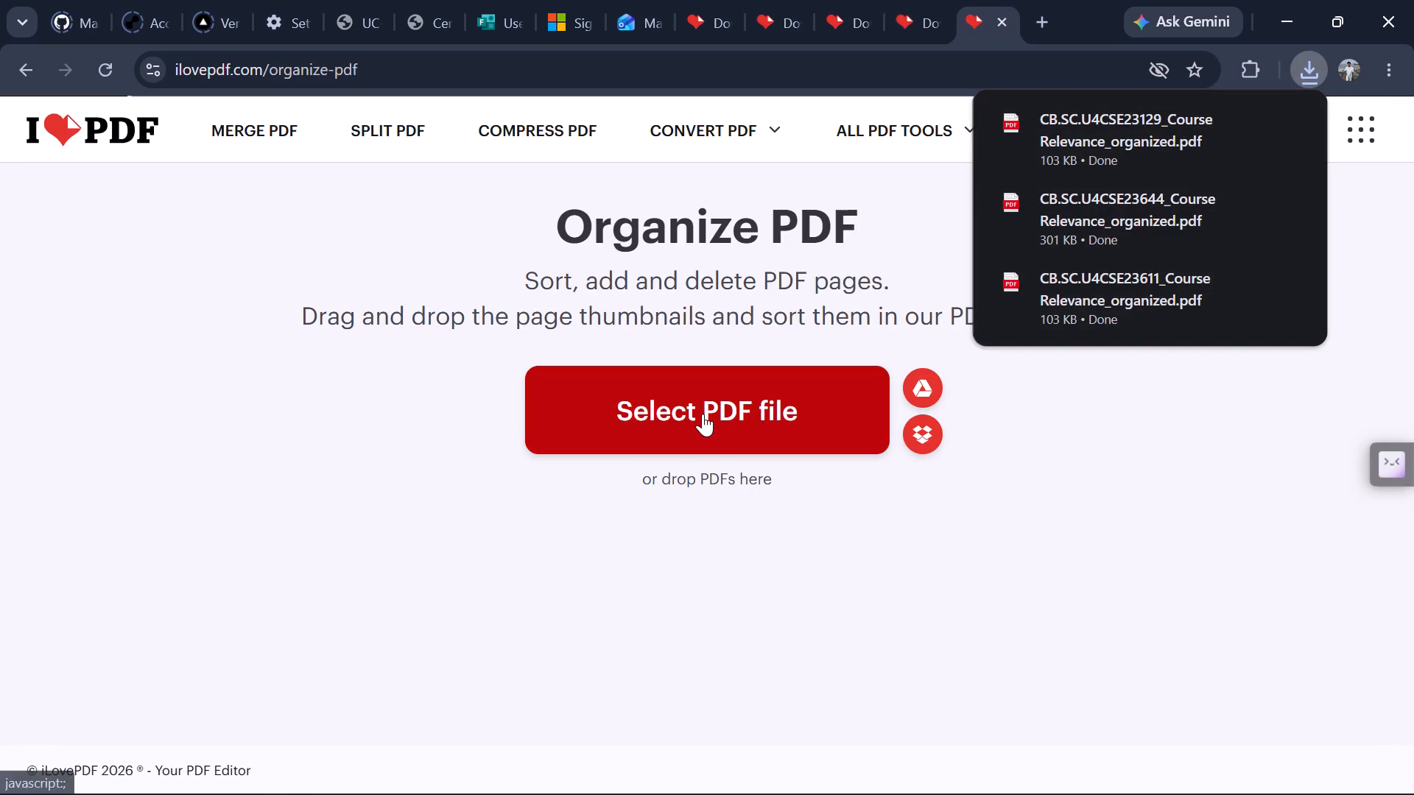
left_click(703, 414)
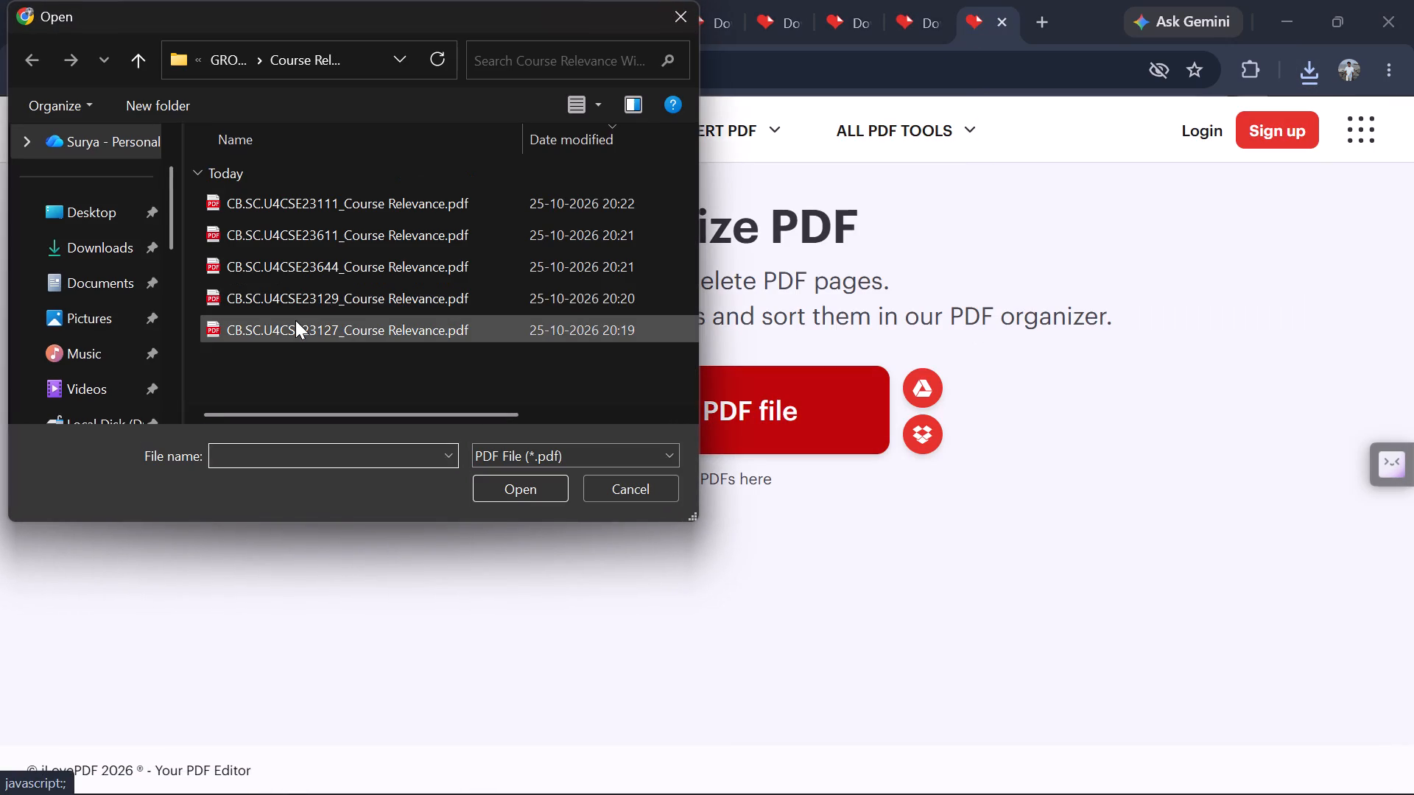
left_click(295, 320)
key("Return")
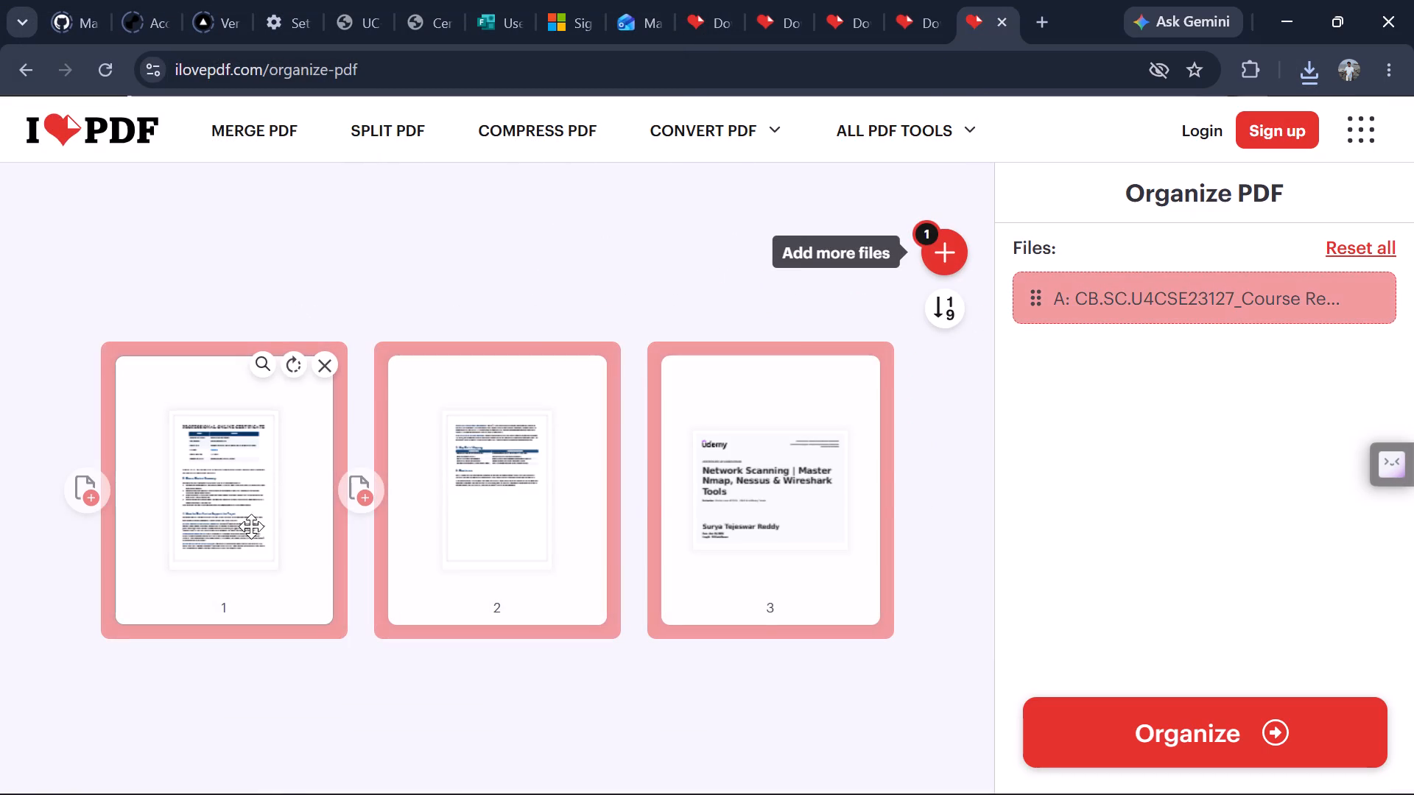
left_click_drag(718, 504, 236, 469)
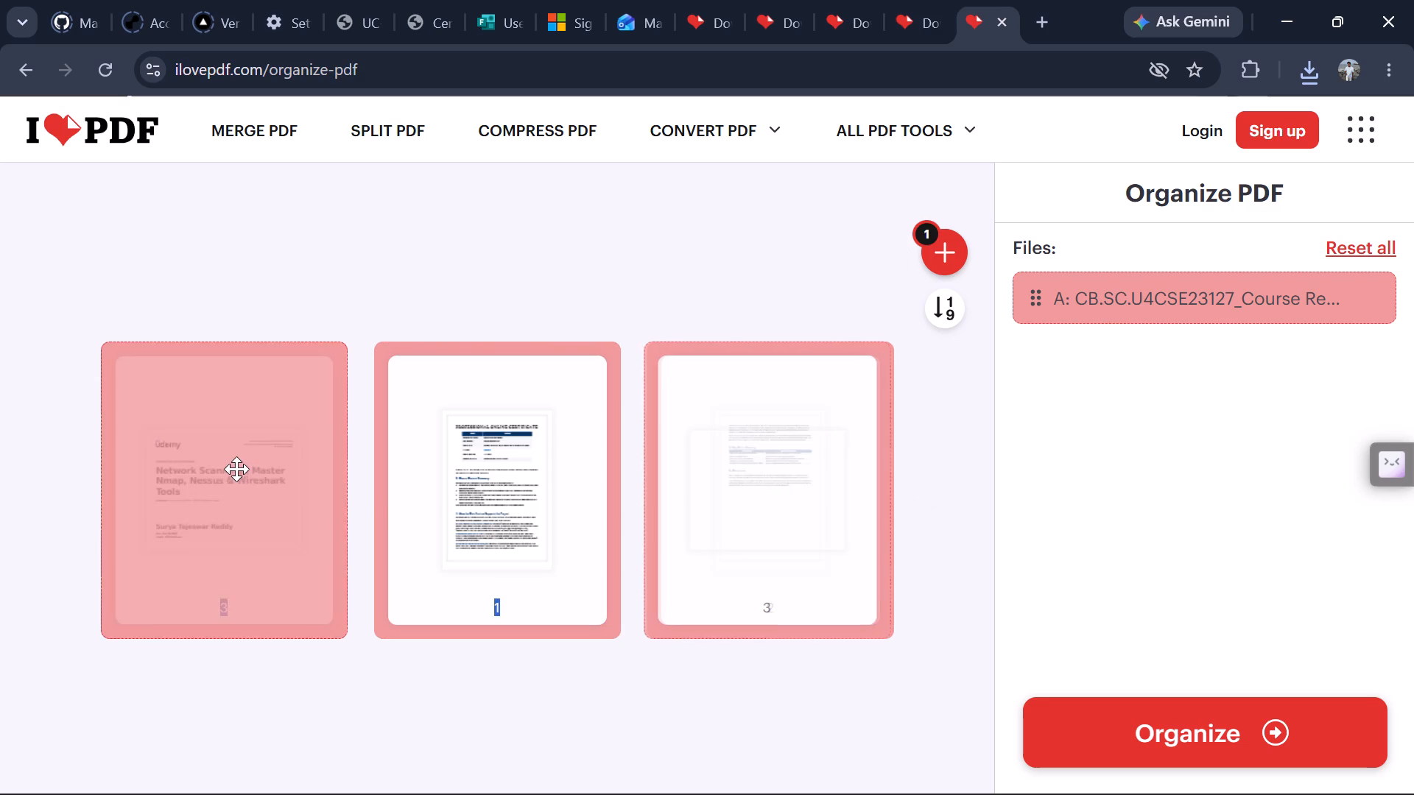
left_click(1181, 741)
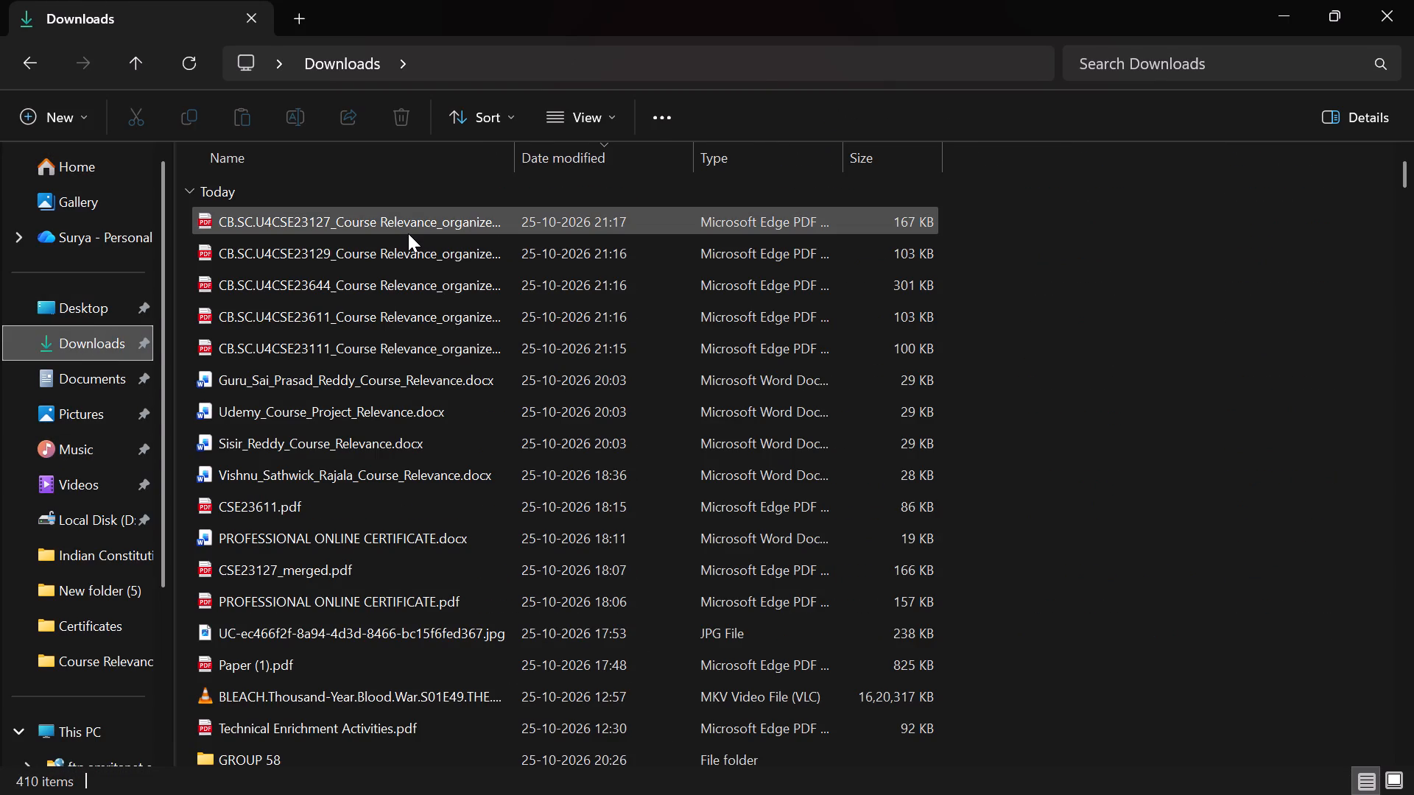
Rename the newest organized PDF in Downloads, removing "Relevance_organized" so the name ends with "Course" before the extension.
left_click(408, 233)
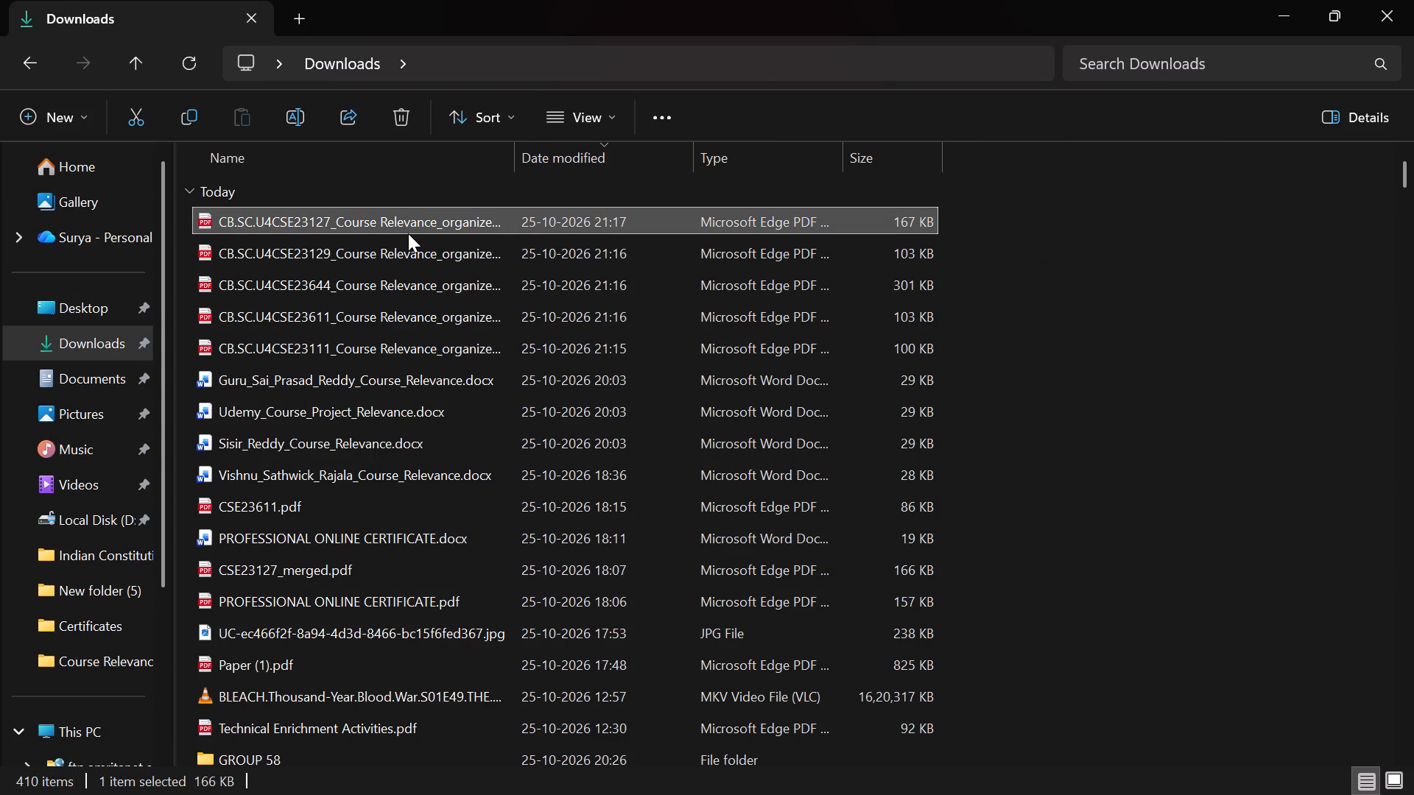
key("F2")
key("Right")
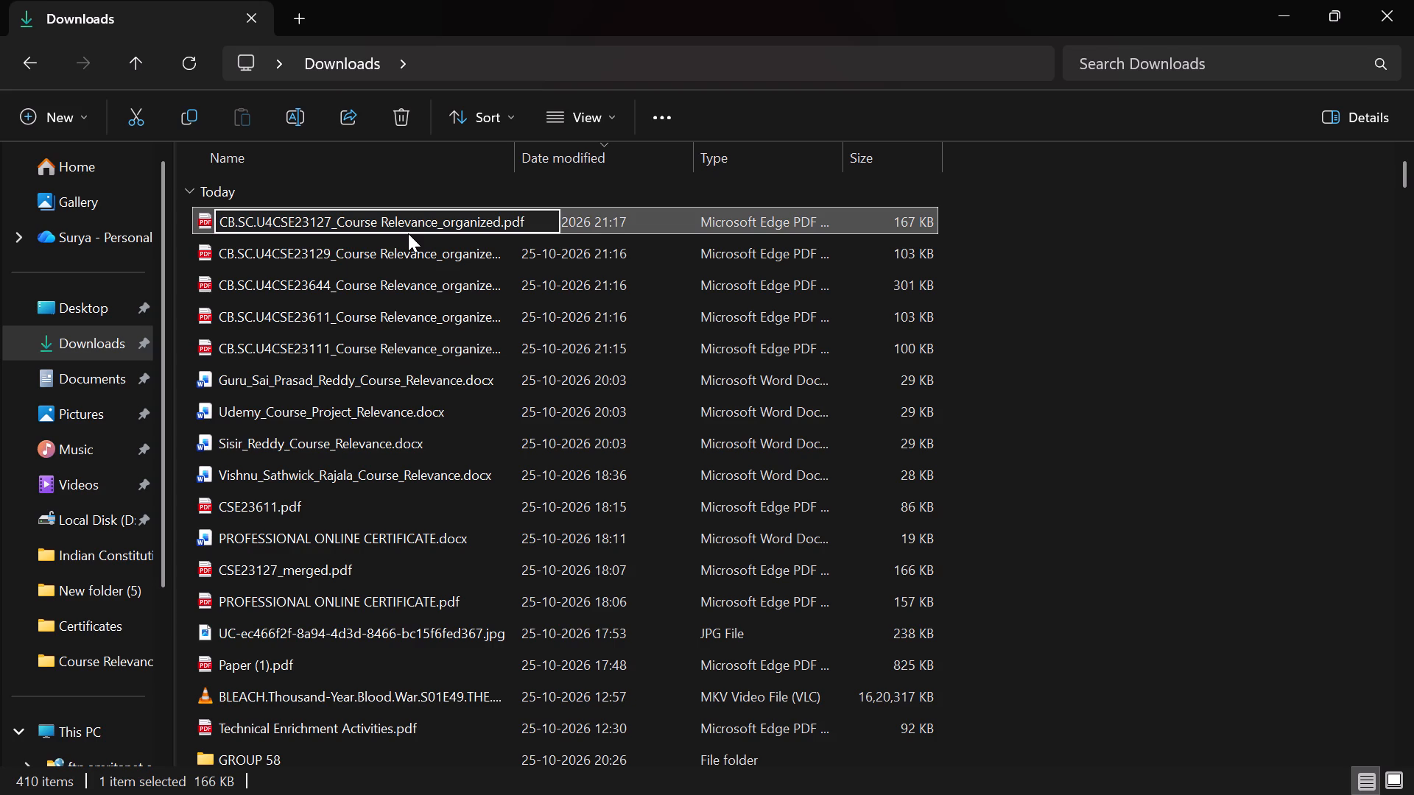
key("BackSpace")
key("BackSpace")
key("BackSpace")
key("BackSpace")
key("BackSpace")
key("BackSpace")
key("BackSpace")
key("BackSpace")
key("BackSpace")
key("BackSpace")
key("BackSpace")
key("BackSpace")
key("BackSpace")
key("BackSpace")
key("BackSpace")
key("BackSpace")
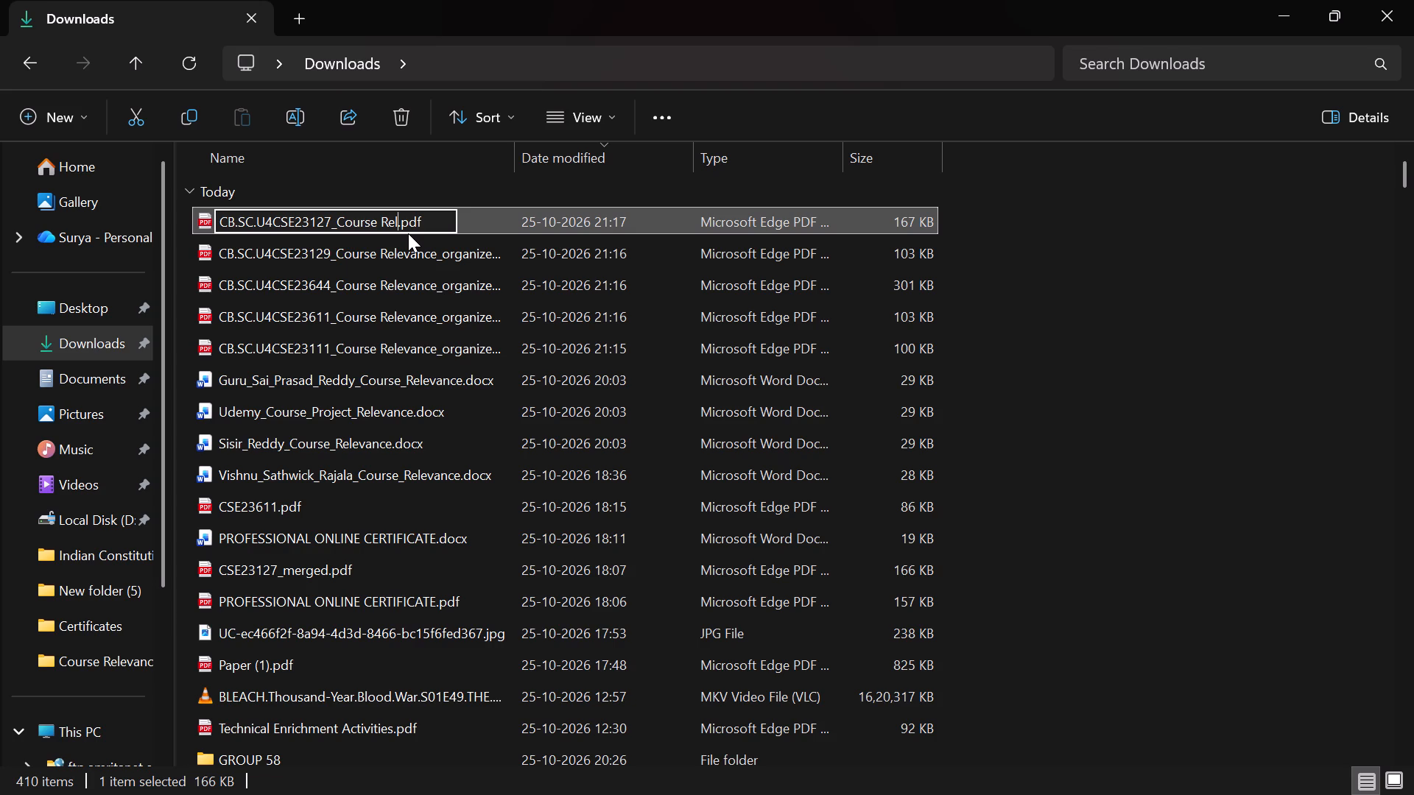
key("BackSpace")
key("BackSpace")
key("BackSpace")
key("BackSpace")
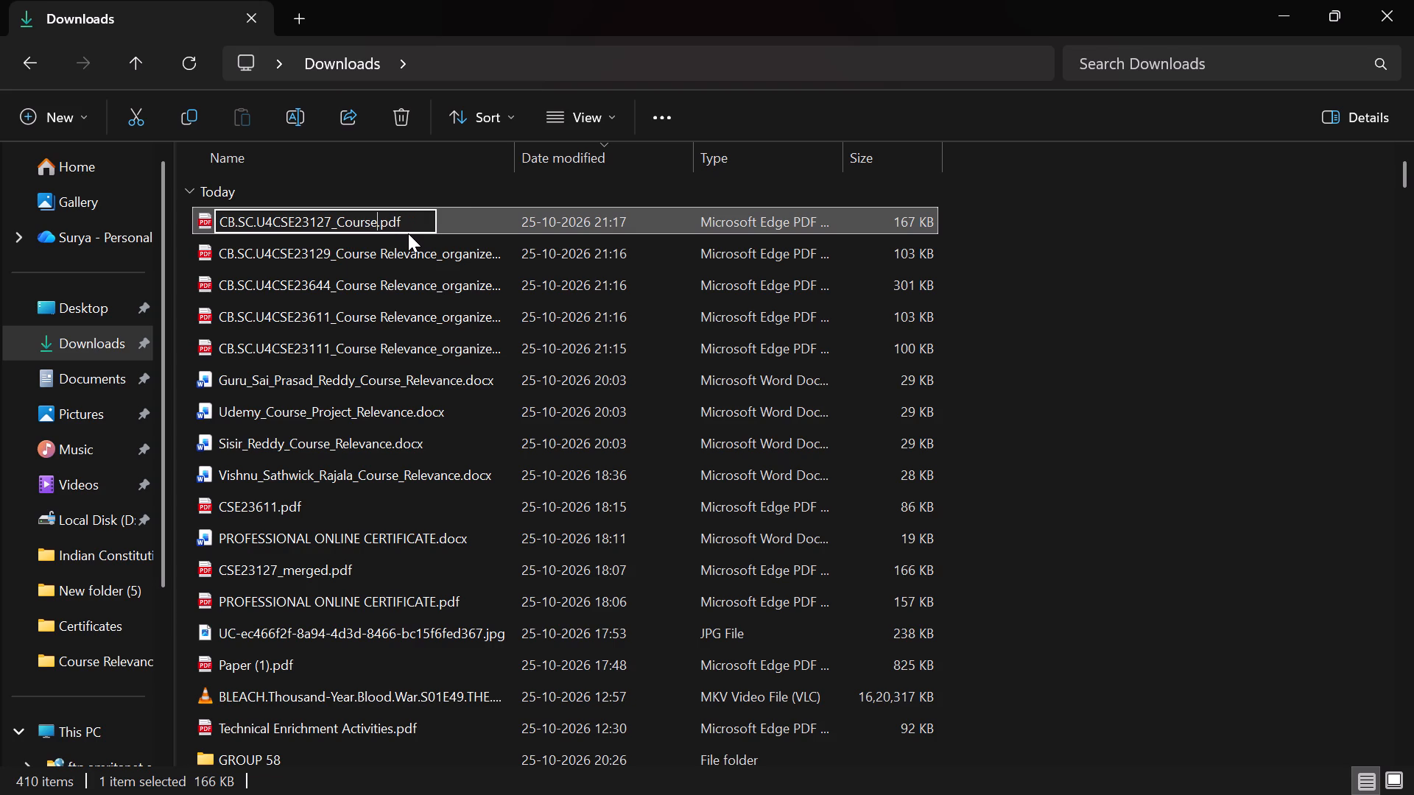
Remove "_Course" from the newest organized PDF's file name, keeping only the student roll code before the extension.
key("BackSpace")
key("BackSpace")
key("BackSpace")
key("BackSpace")
key("BackSpace")
key("BackSpace")
key("BackSpace")
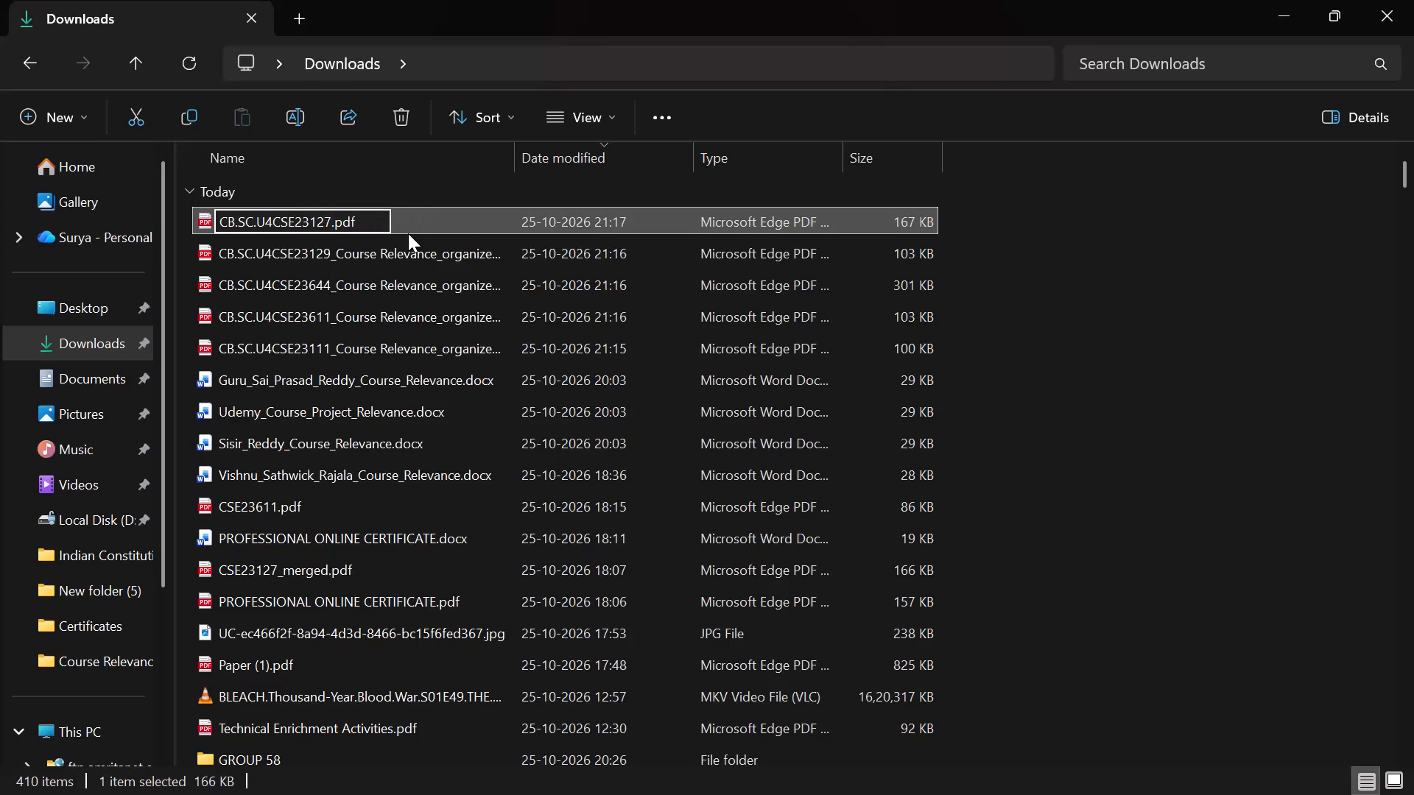
key("Home")
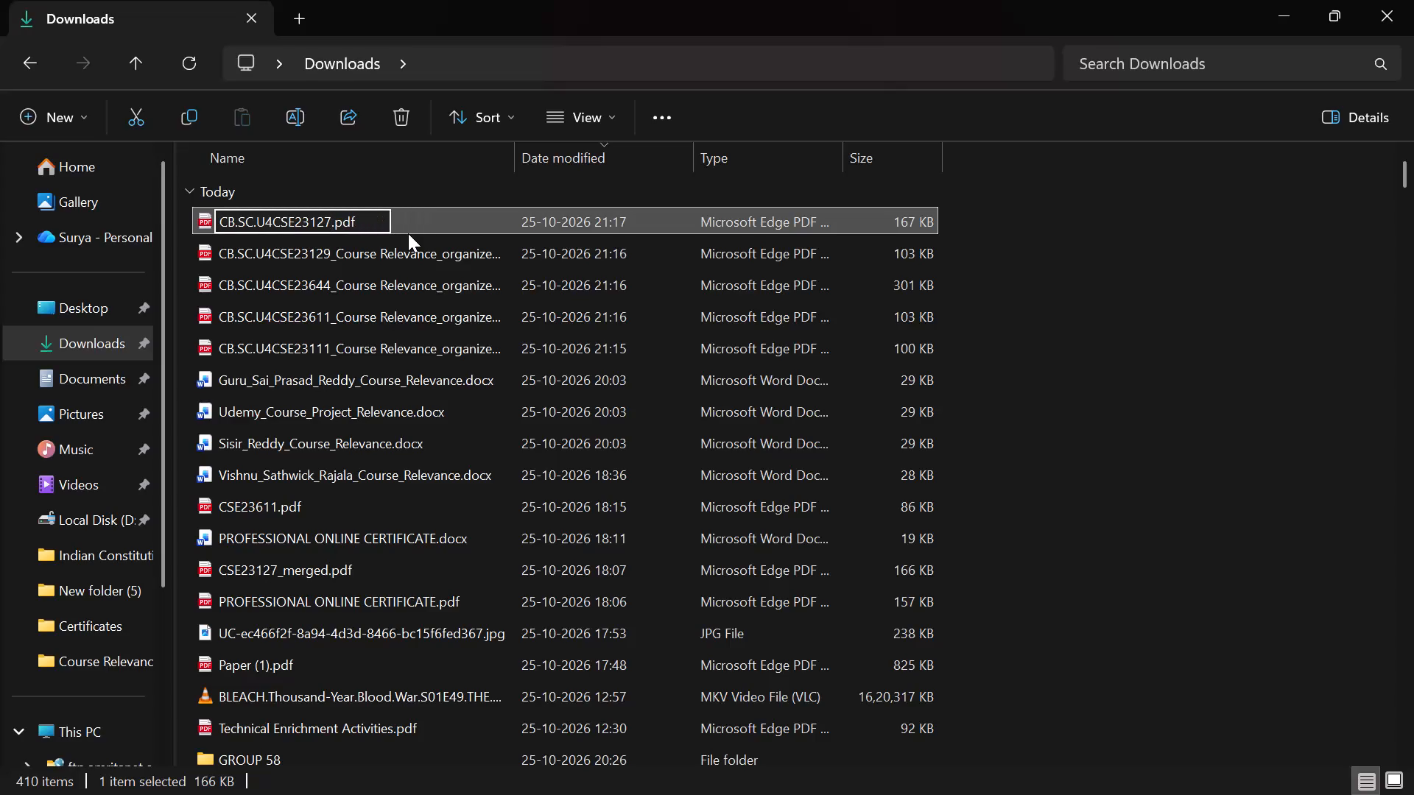
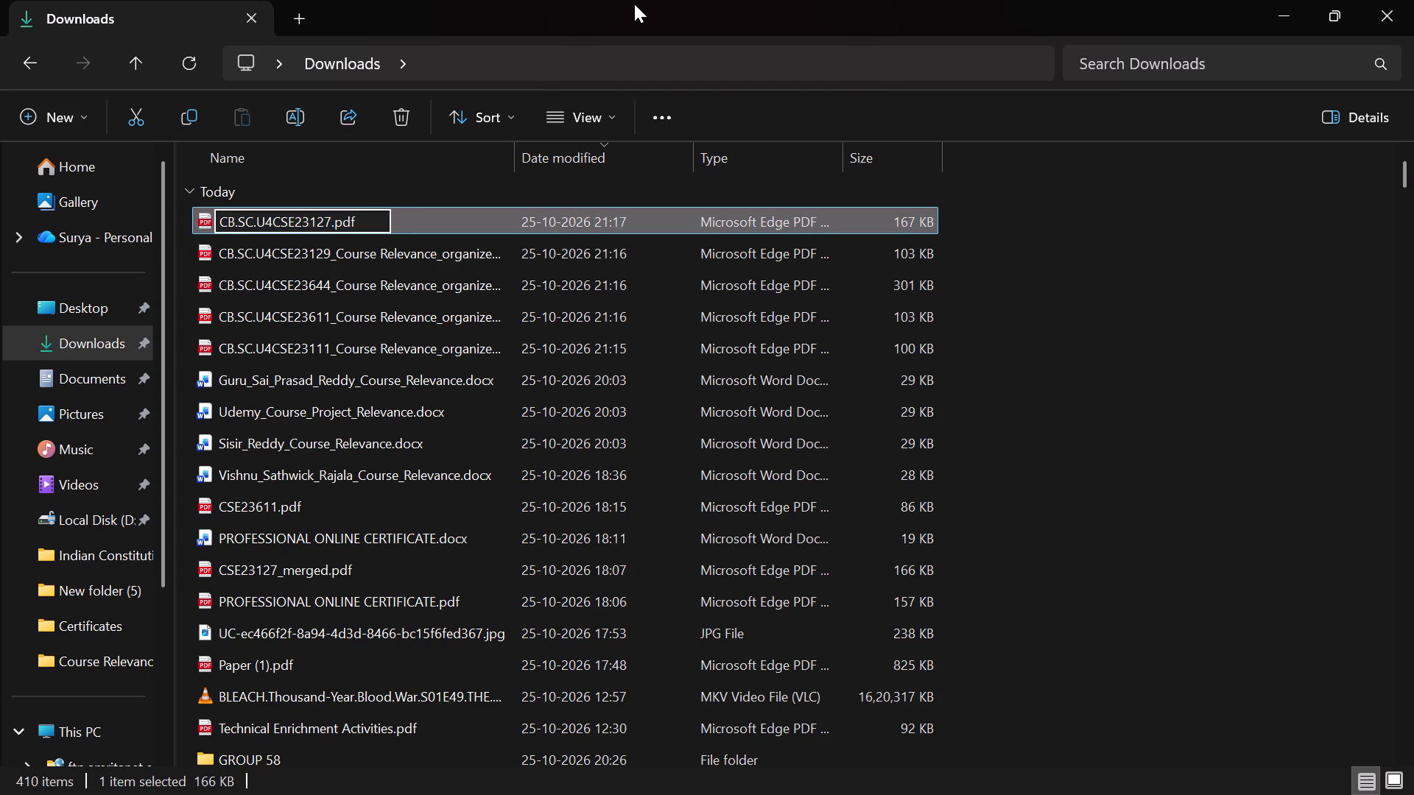
Replace the leading "CB.SC." with "G058_" in the name of the newest organized PDF in Downloads.
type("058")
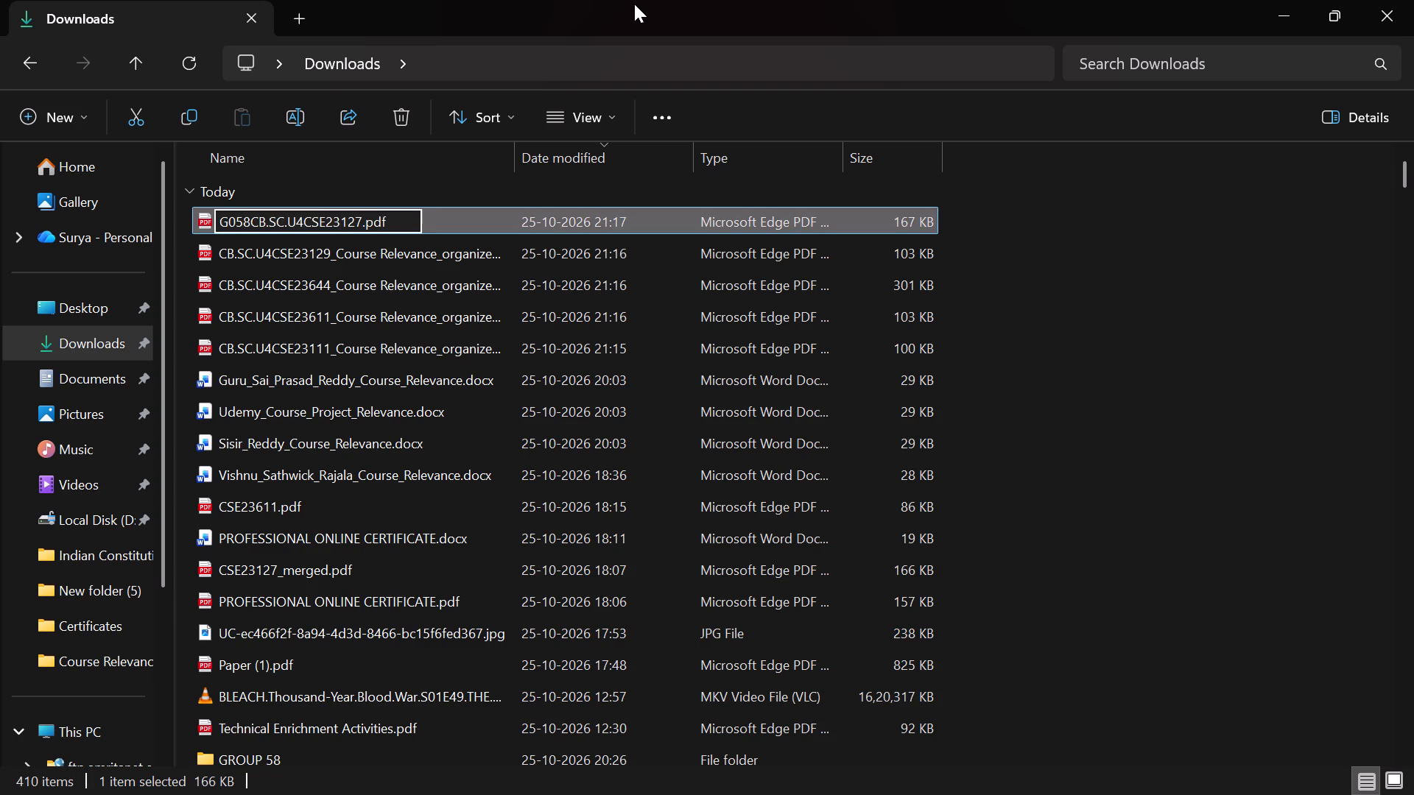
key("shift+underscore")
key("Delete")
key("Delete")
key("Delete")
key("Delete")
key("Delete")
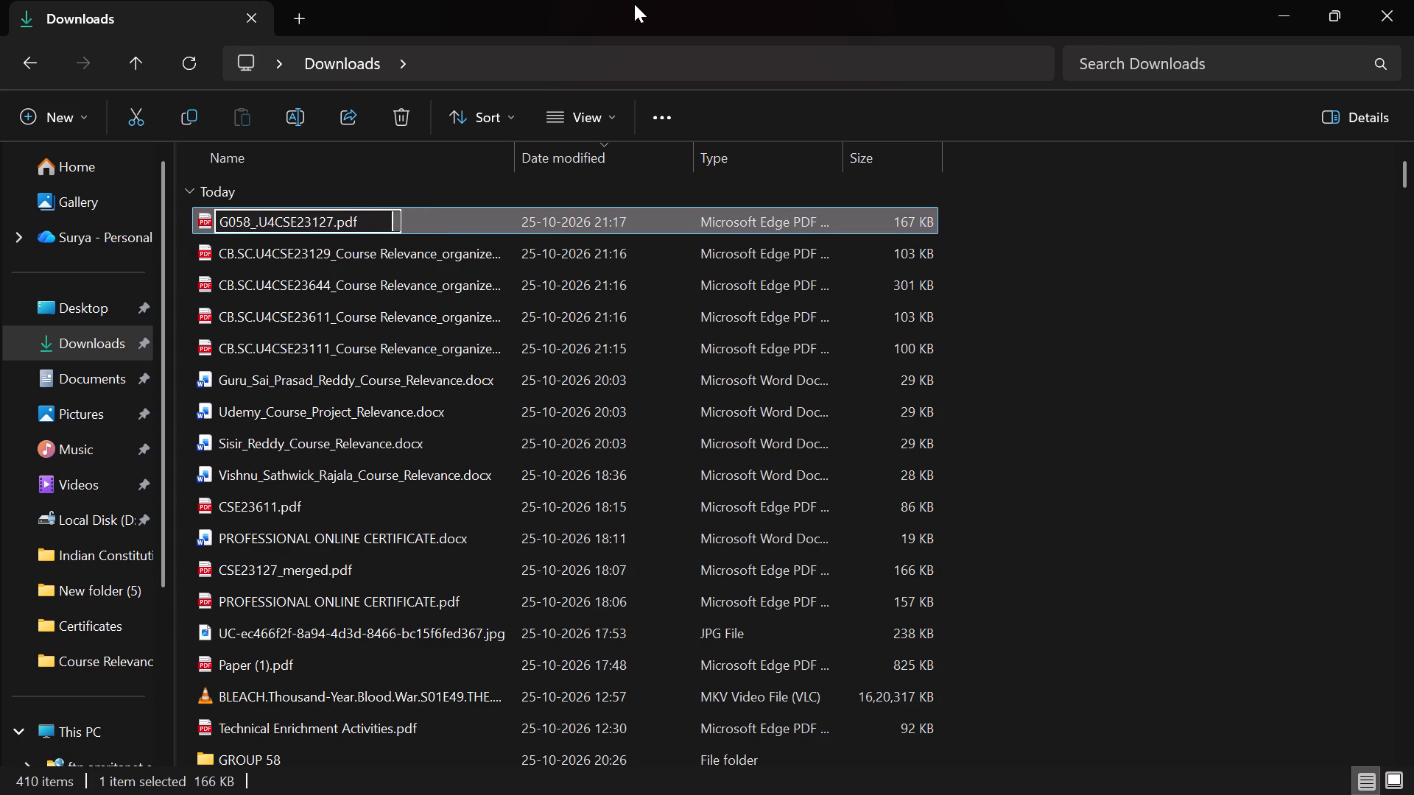
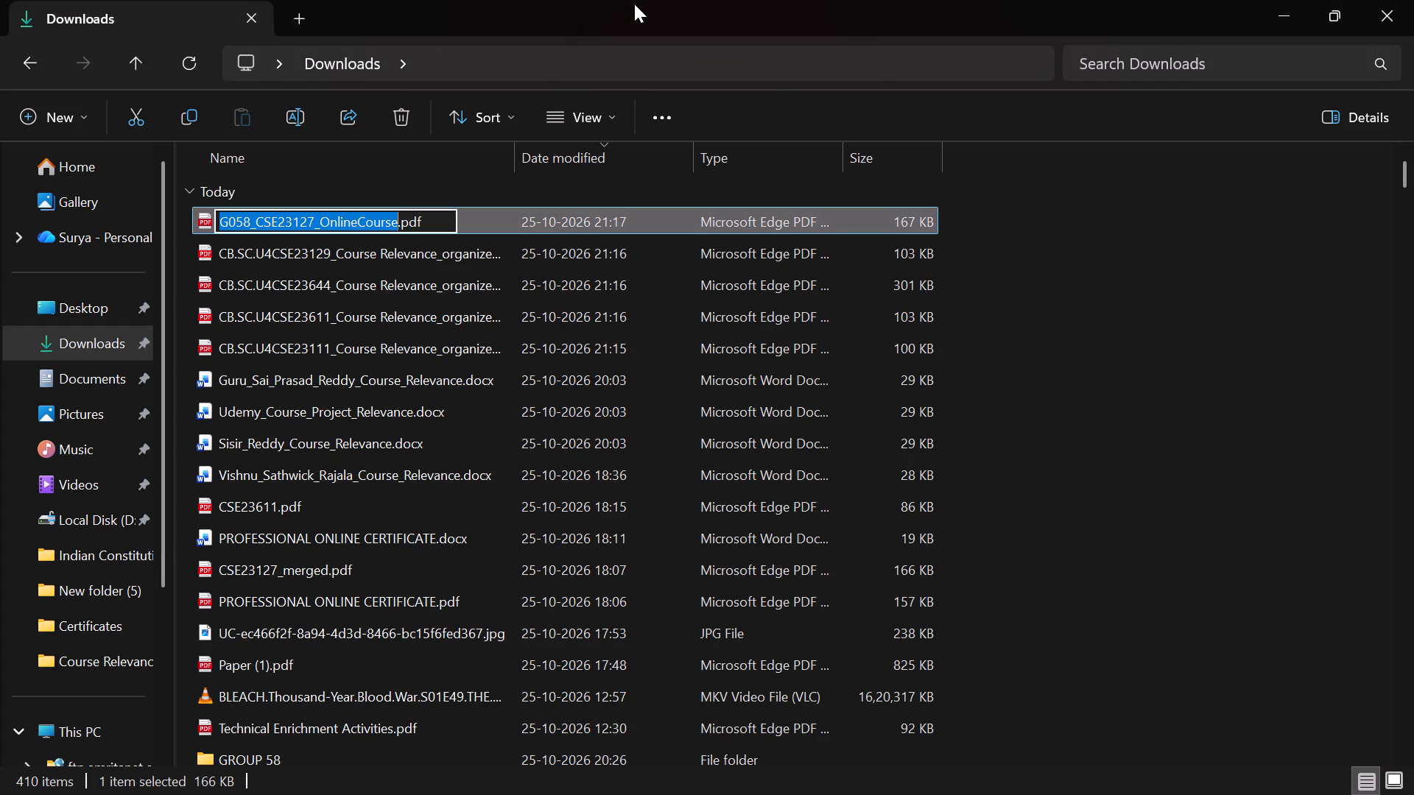
In the name of the second listed PDF in Downloads, replace the leading "CB.SC.U4" with "G058_".
key("Down")
key("Escape")
key("Down")
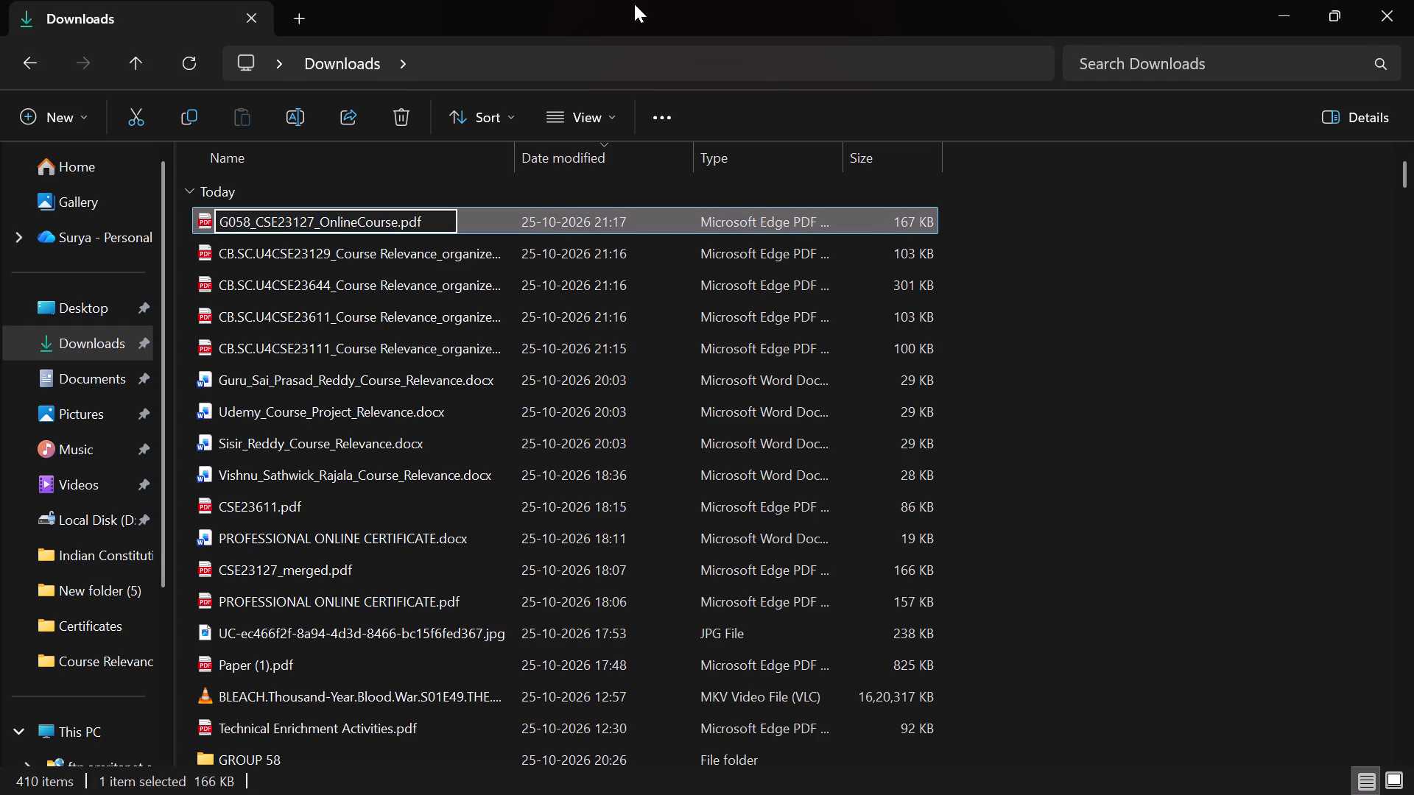
key("F2")
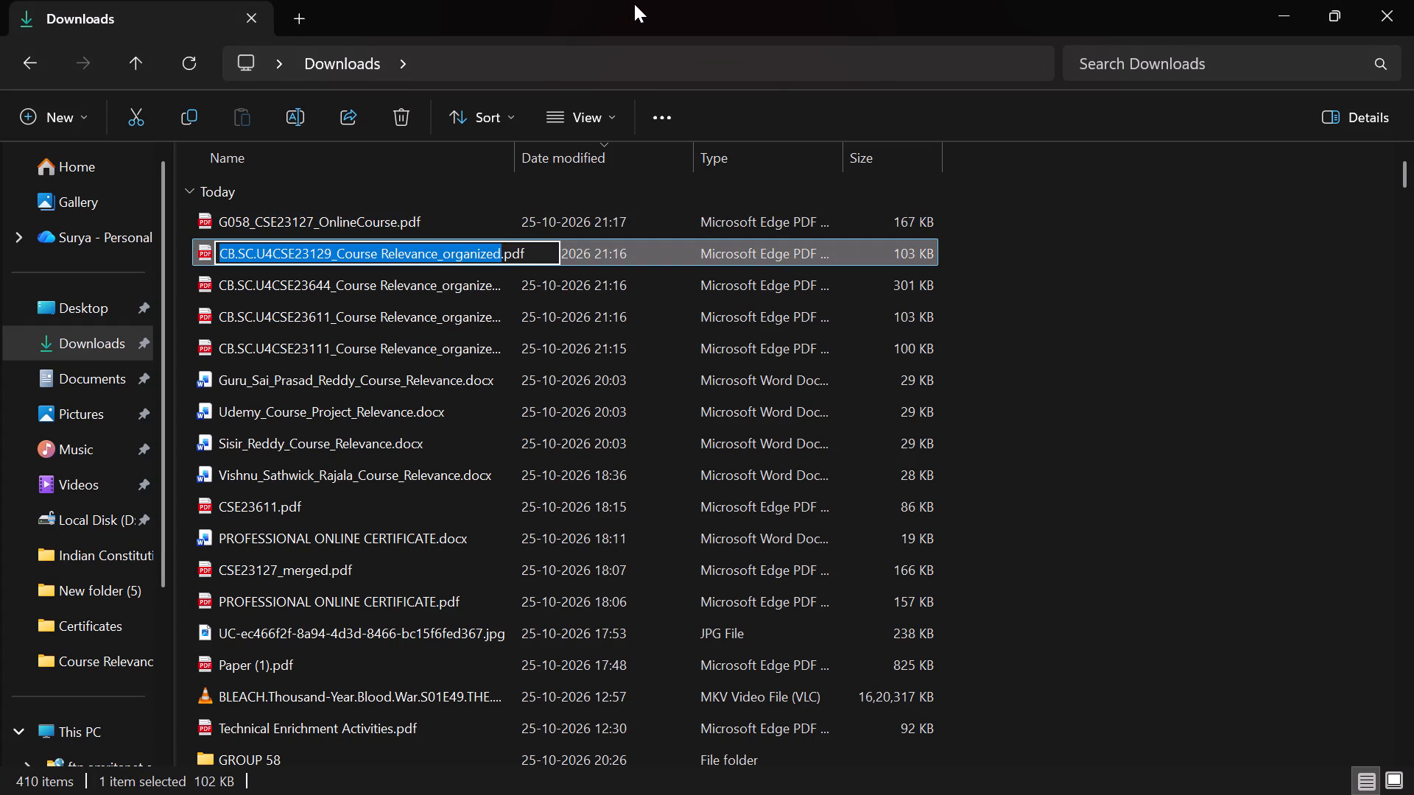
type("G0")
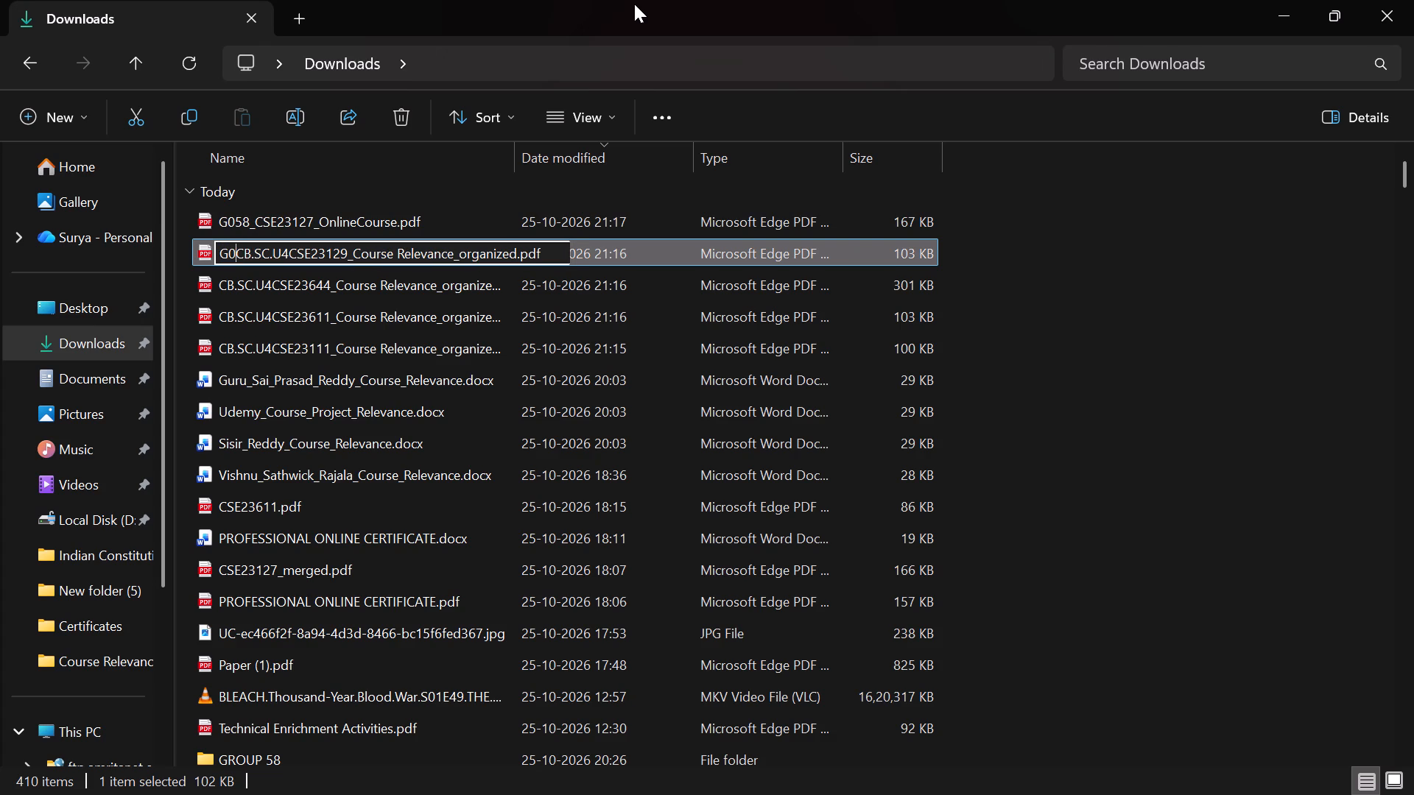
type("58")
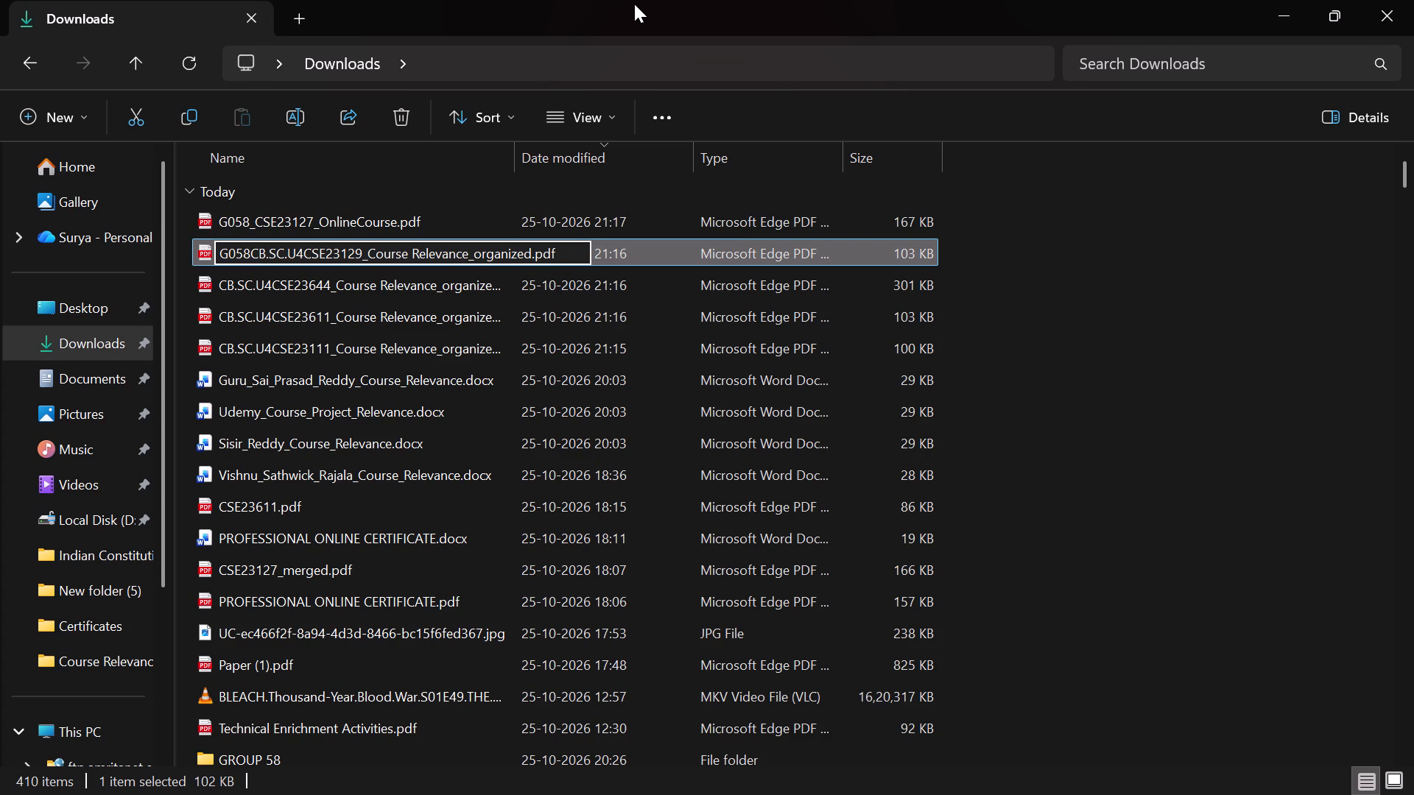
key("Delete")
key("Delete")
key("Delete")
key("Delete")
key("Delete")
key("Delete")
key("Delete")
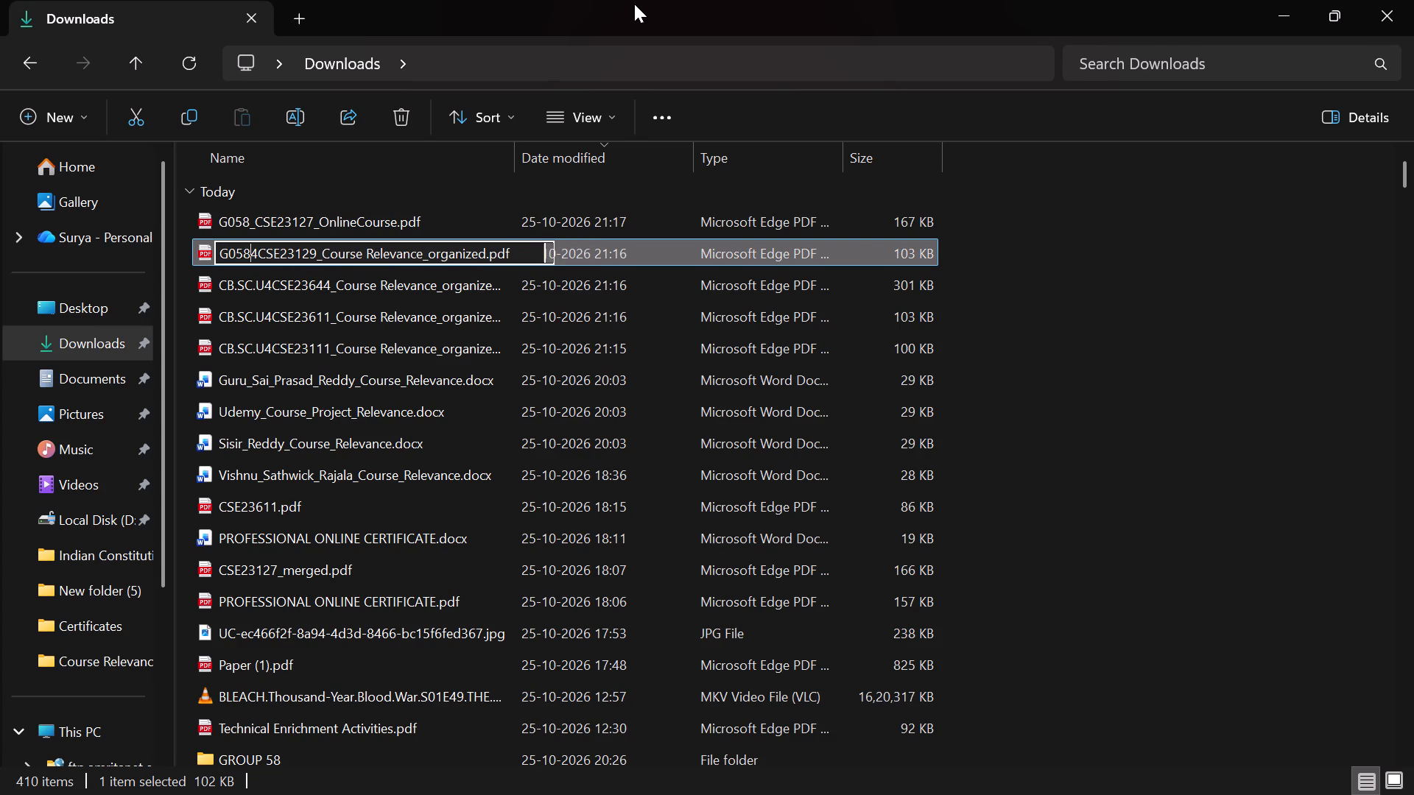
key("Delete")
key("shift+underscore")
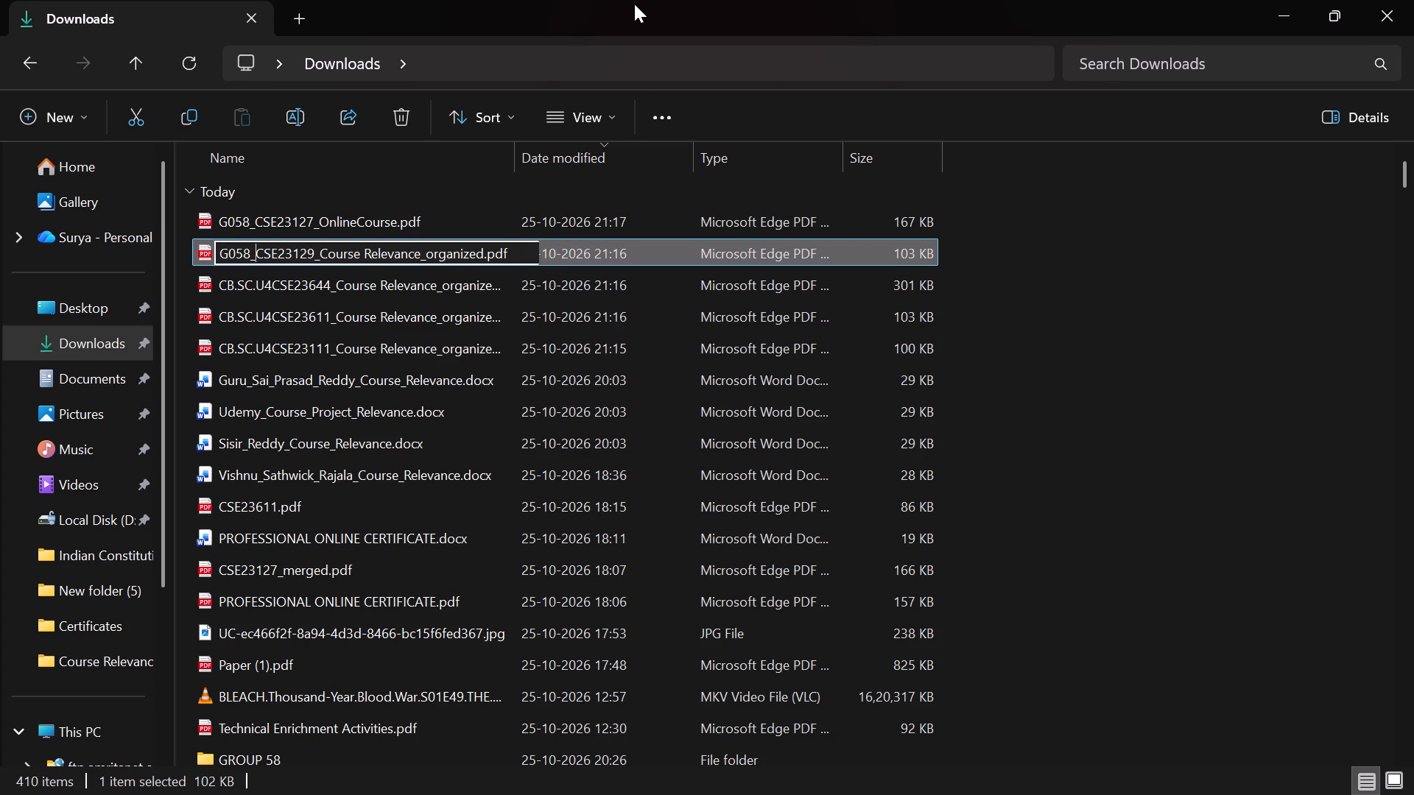
In the same file name, place the text cursor at the start of "Course", past the roll number, for editing.
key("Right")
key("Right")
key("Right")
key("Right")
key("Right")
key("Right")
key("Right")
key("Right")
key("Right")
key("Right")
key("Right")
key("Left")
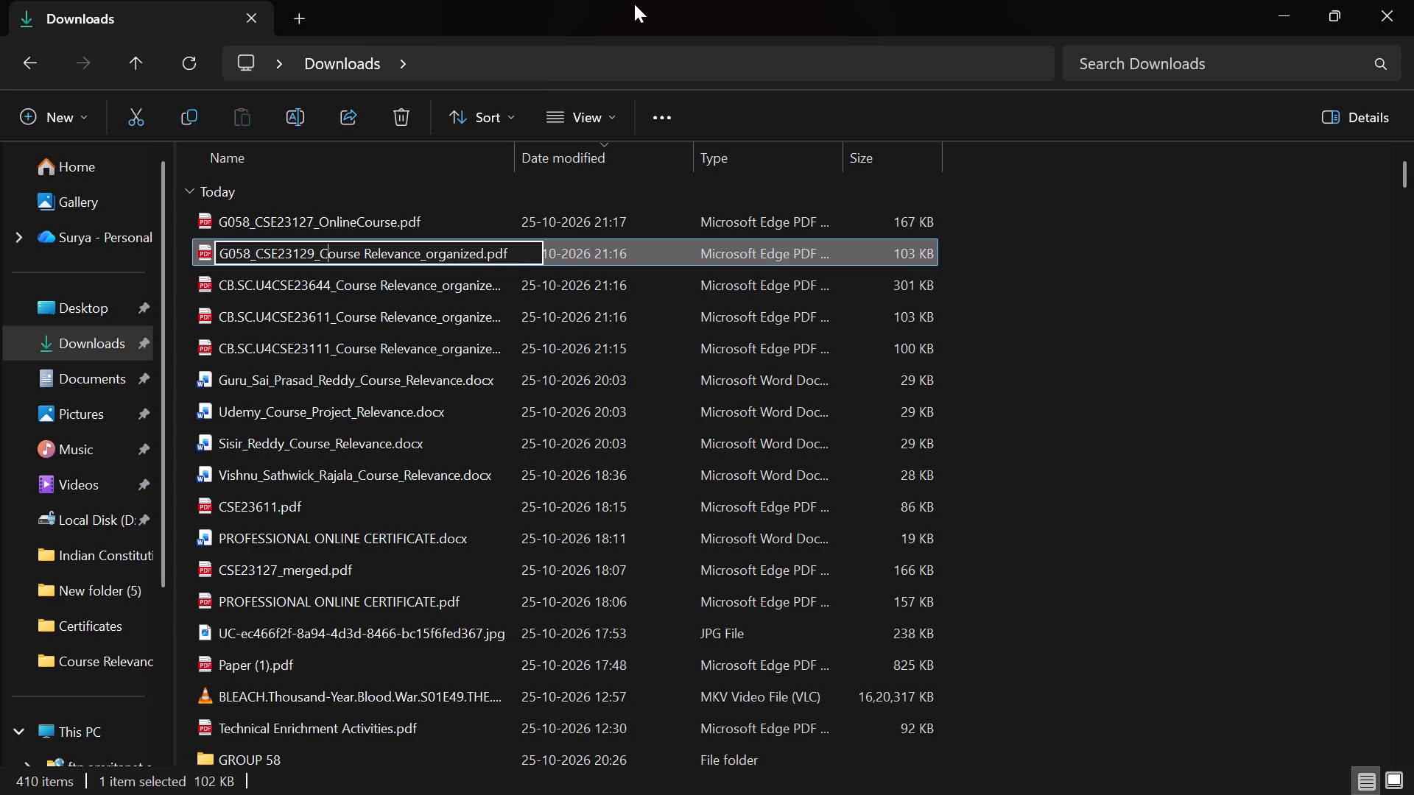
Replace everything after the roll number in the second-listed PDF's name with "_OnlineCourse", keeping the .pdf extension.
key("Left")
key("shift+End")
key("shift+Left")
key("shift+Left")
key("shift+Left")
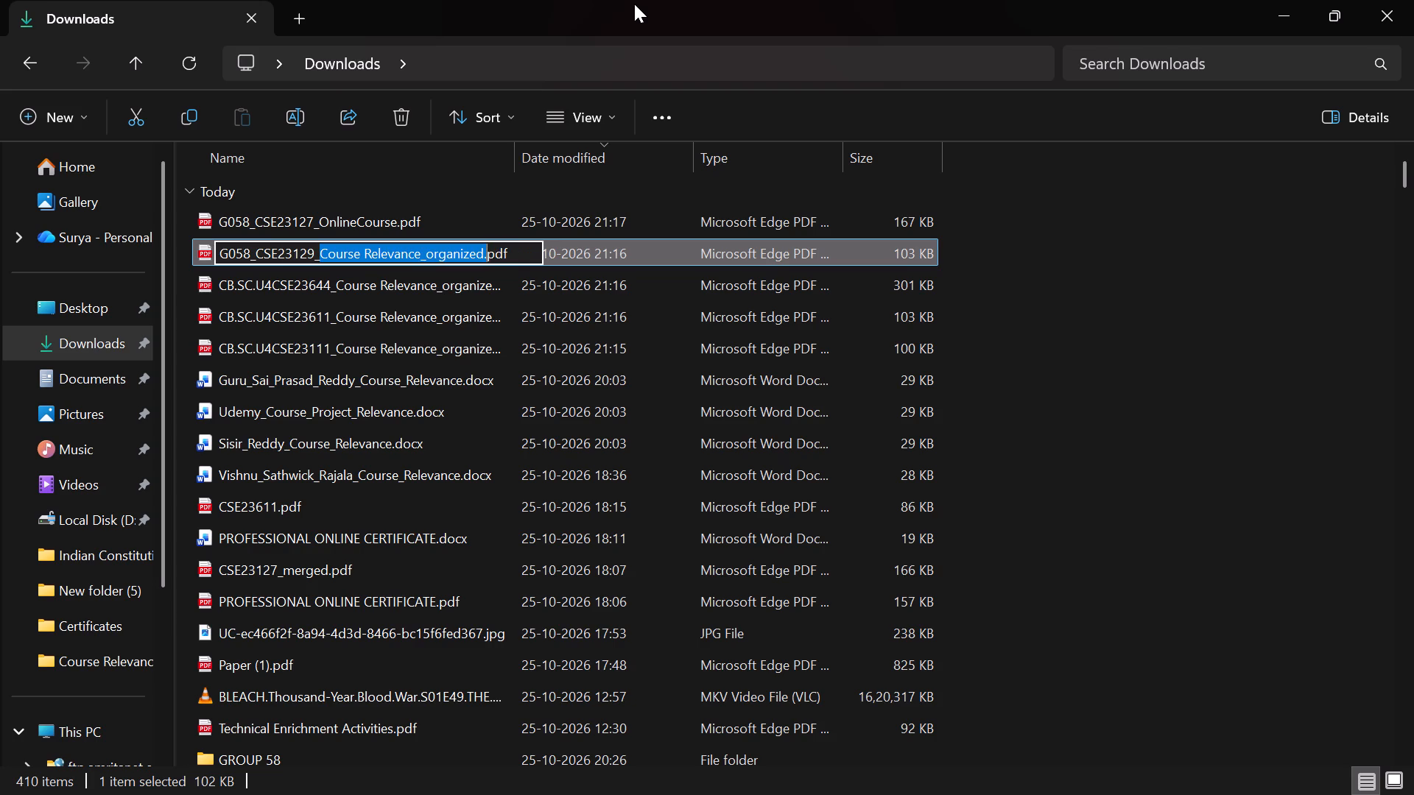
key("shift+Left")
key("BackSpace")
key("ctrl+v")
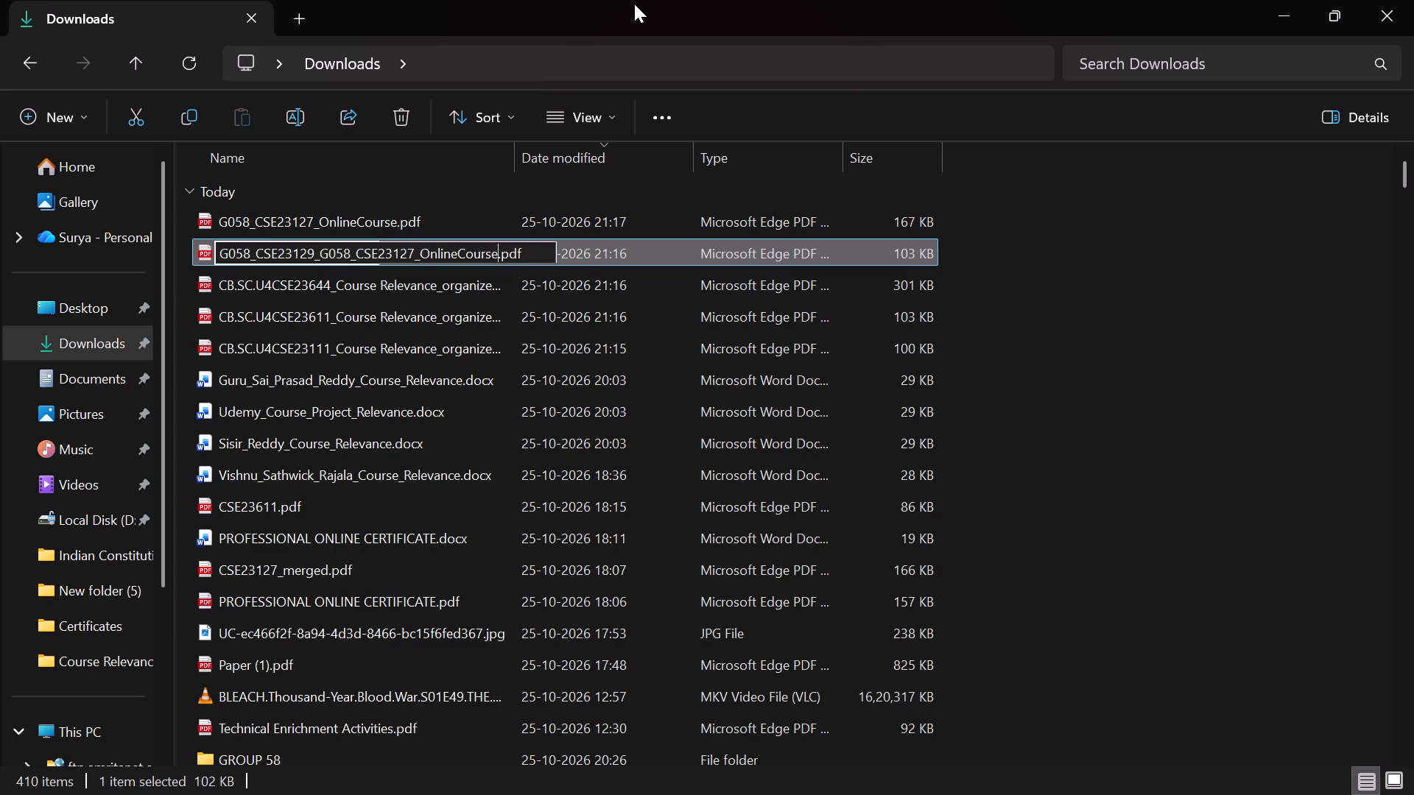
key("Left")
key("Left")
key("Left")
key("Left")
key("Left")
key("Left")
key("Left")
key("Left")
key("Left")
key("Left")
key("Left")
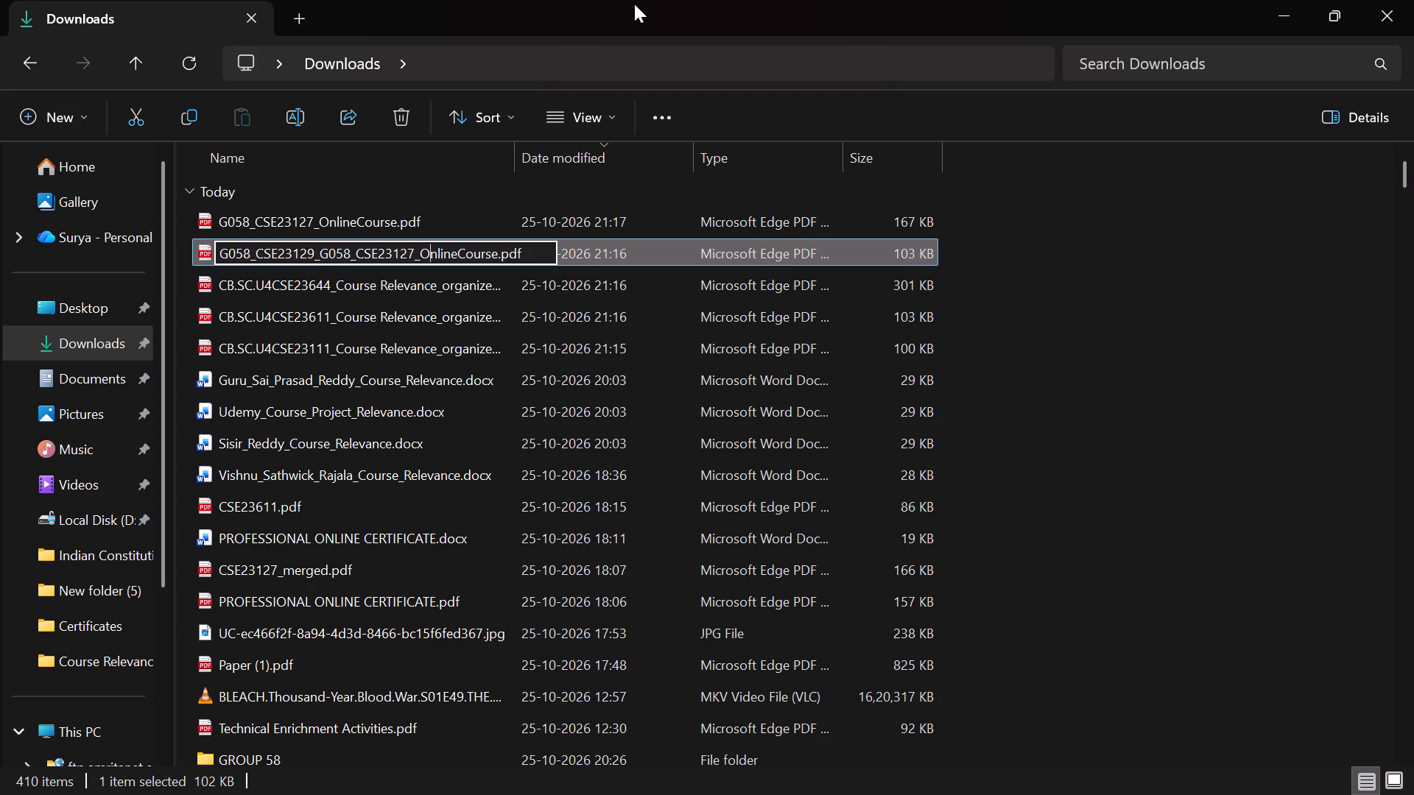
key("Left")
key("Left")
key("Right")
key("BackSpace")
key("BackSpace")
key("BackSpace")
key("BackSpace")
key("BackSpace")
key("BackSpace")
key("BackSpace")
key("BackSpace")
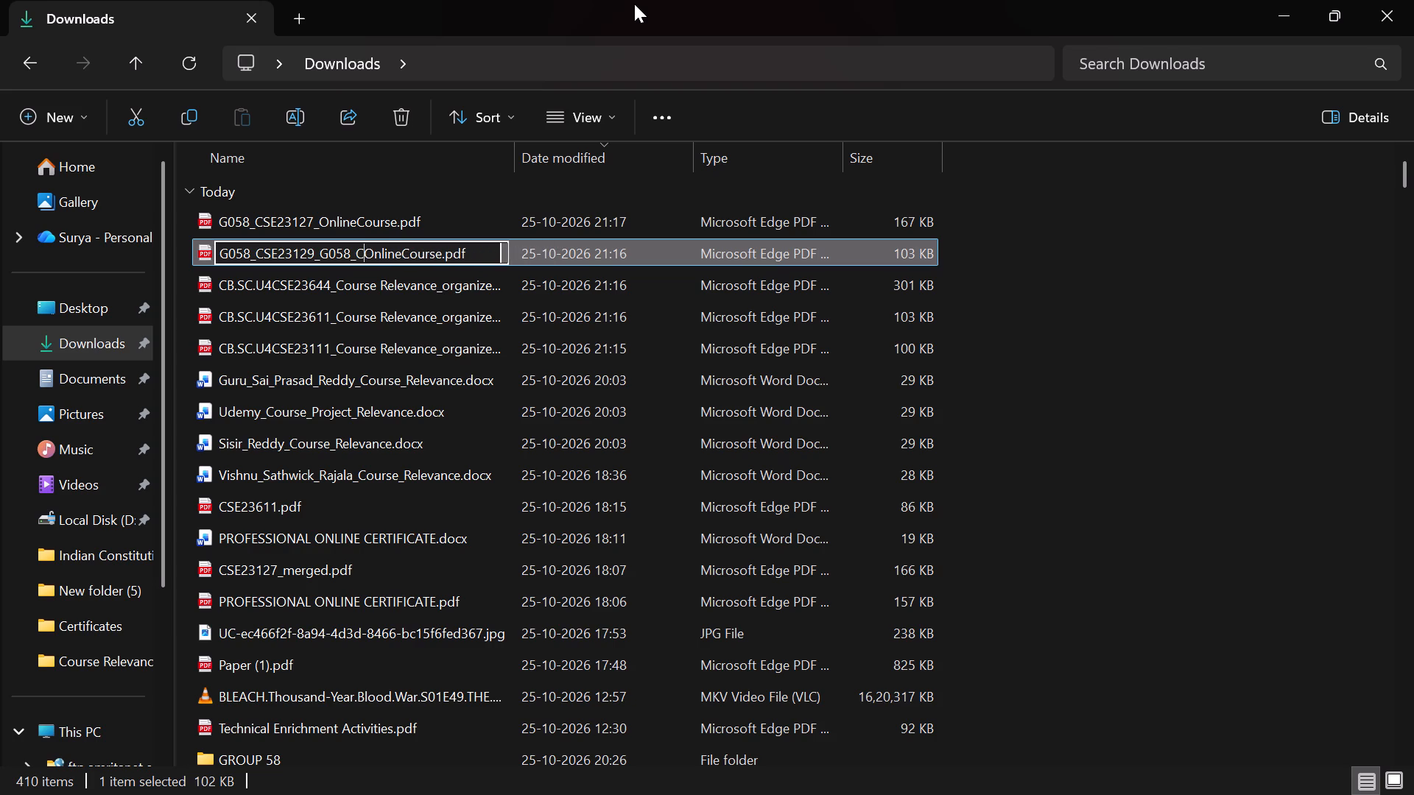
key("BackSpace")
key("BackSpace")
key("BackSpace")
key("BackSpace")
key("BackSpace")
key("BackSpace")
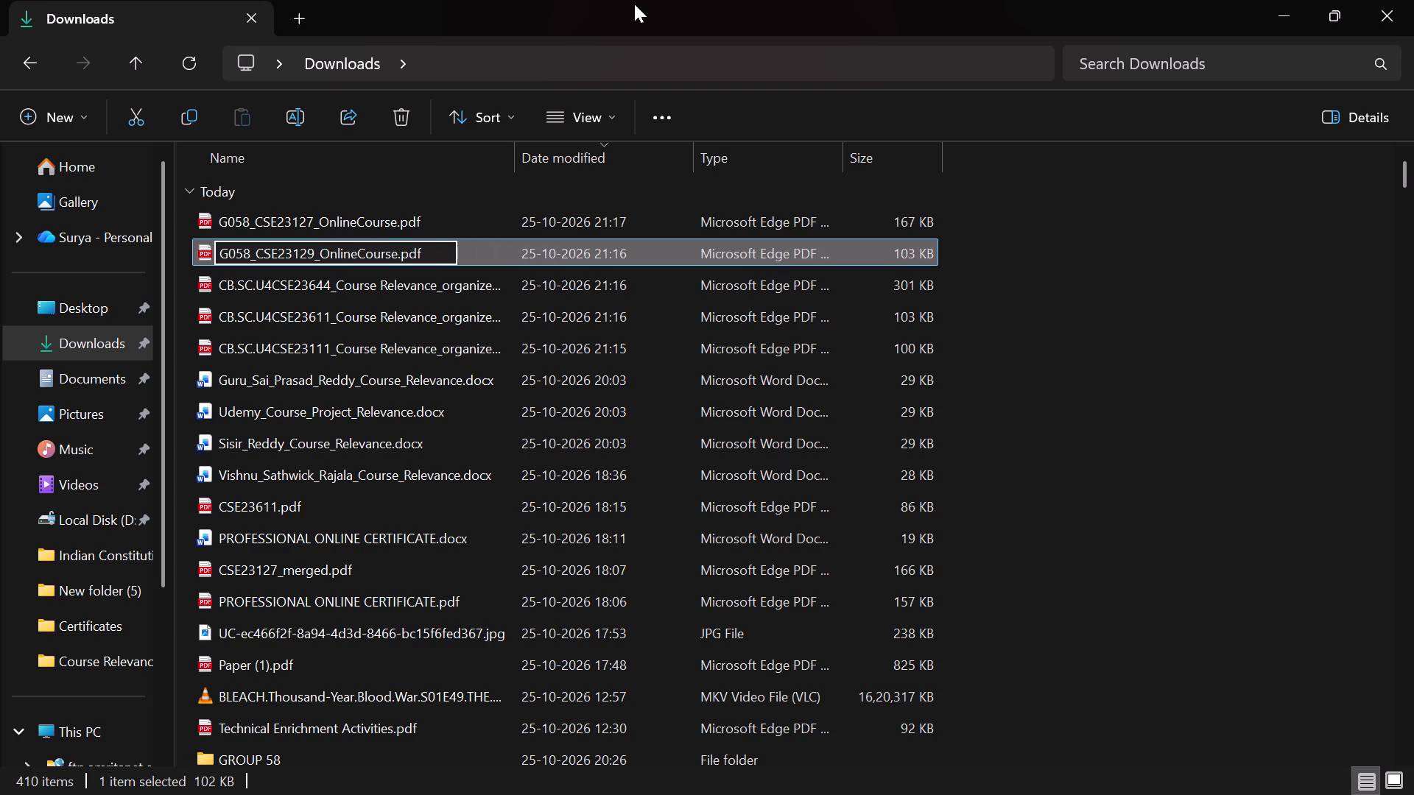
Copy the "_OnlineCourse" suffix from the second-listed PDF's name for reuse, and finish that rename.
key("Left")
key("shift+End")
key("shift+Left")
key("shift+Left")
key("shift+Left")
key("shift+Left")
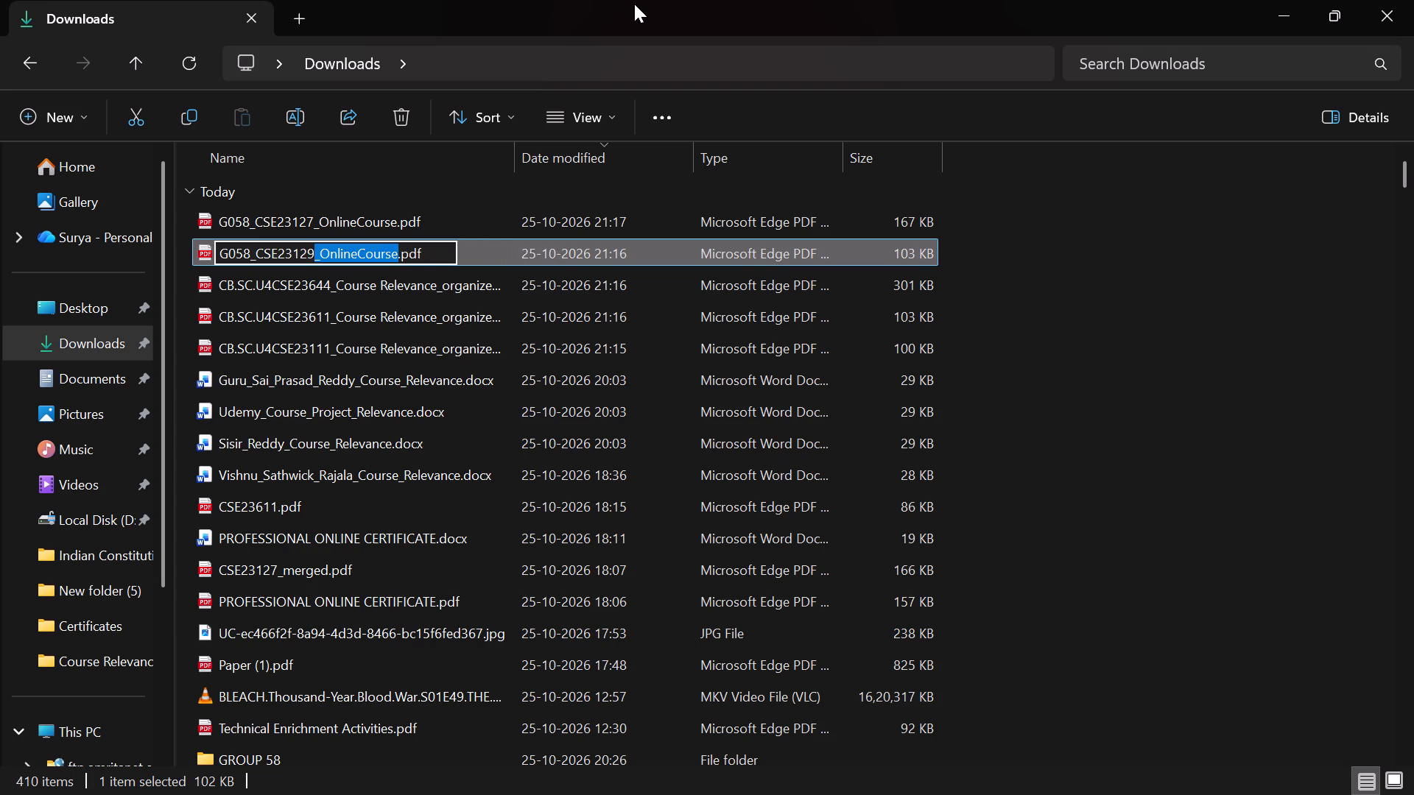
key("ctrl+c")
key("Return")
In the third-listed PDF's name, replace everything before "CSE" with the group prefix "G058_".
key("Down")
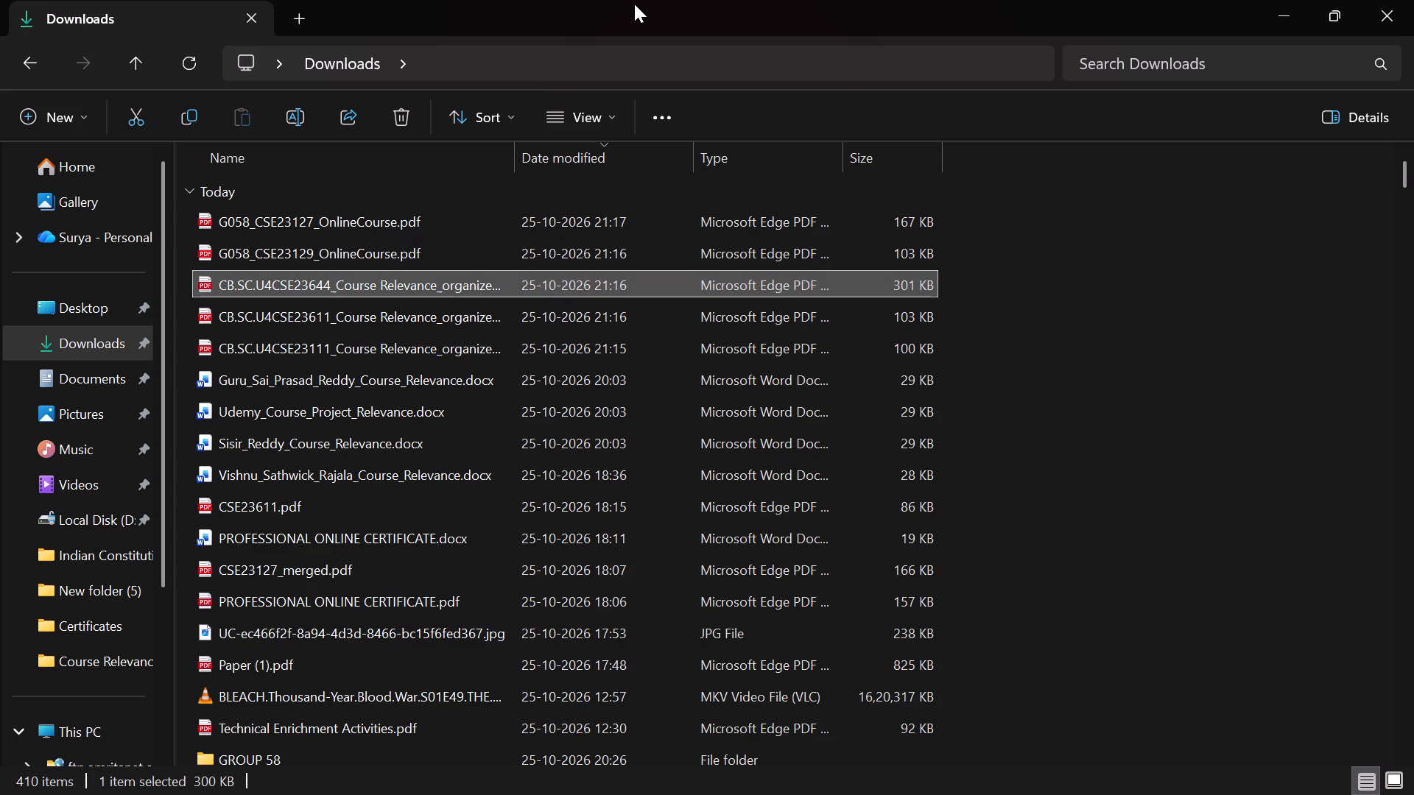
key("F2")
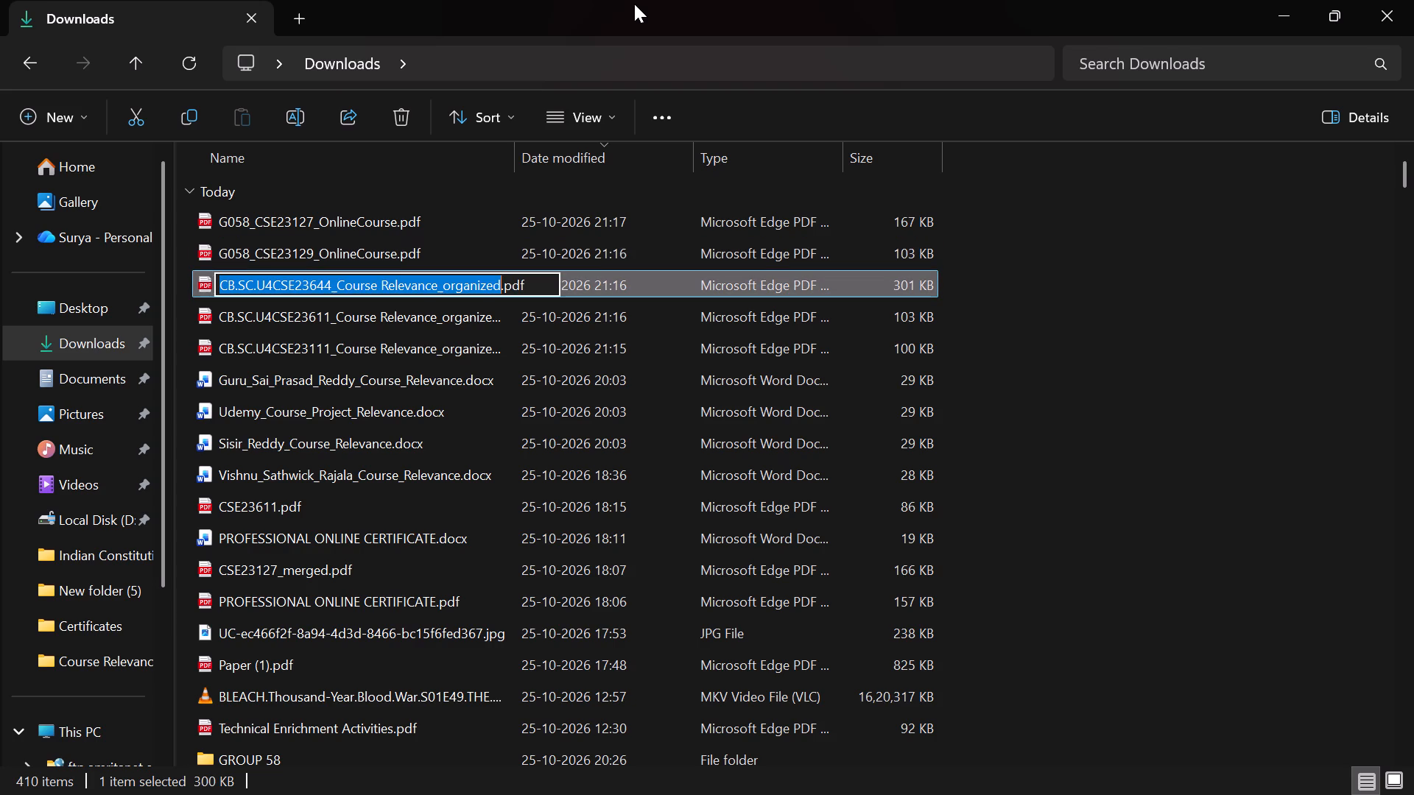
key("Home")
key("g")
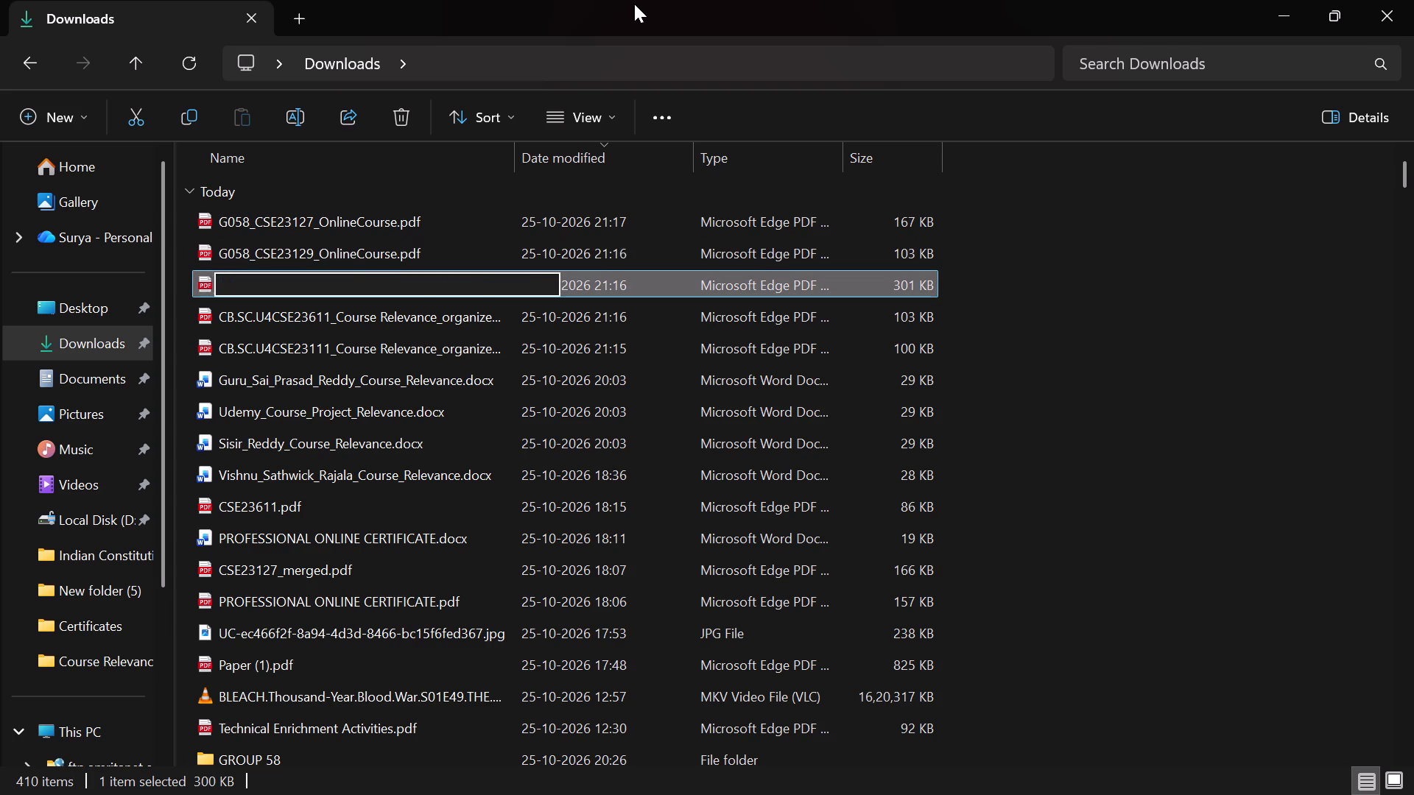
type("058")
key("Delete")
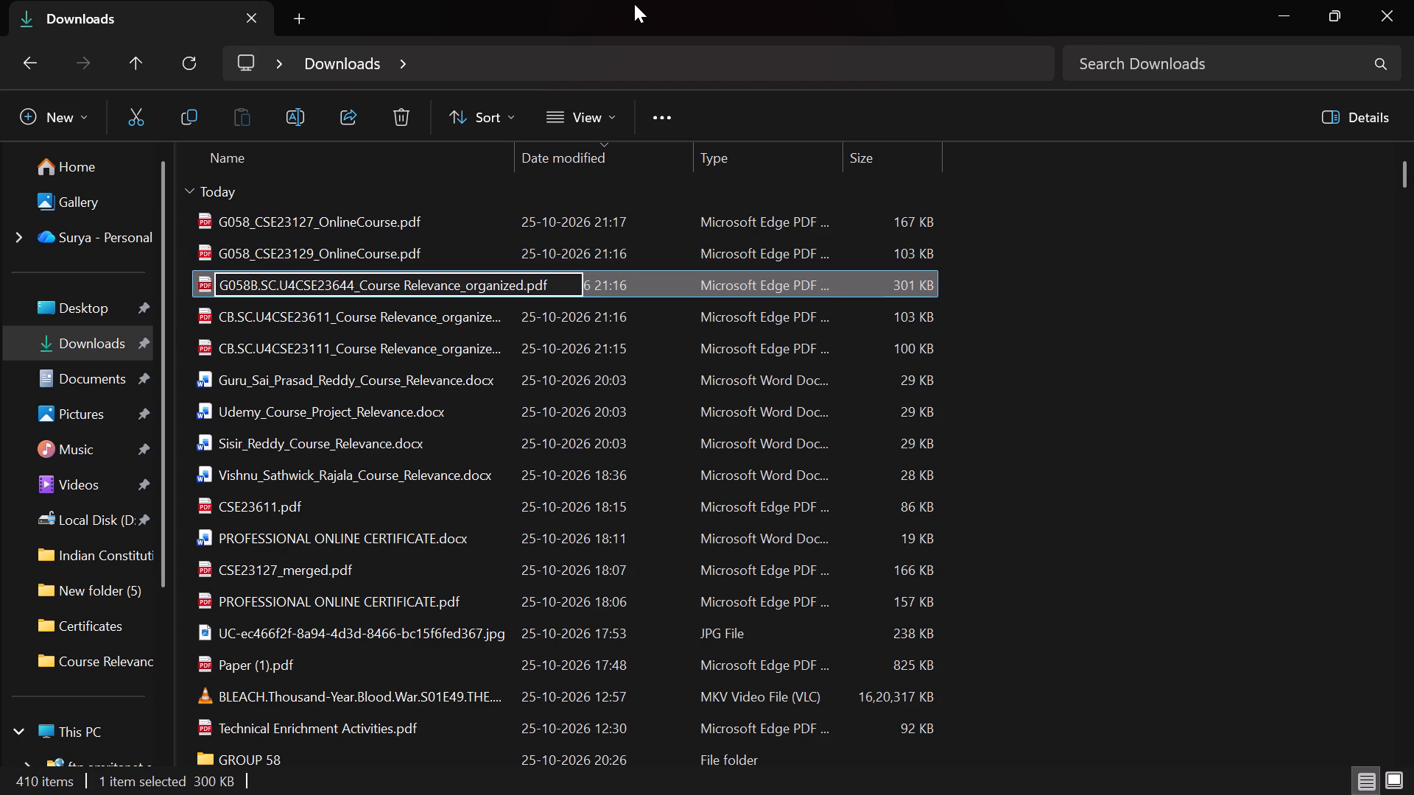
key("Delete")
key("Delete")
key("Delete")
key("Delete")
key("Delete")
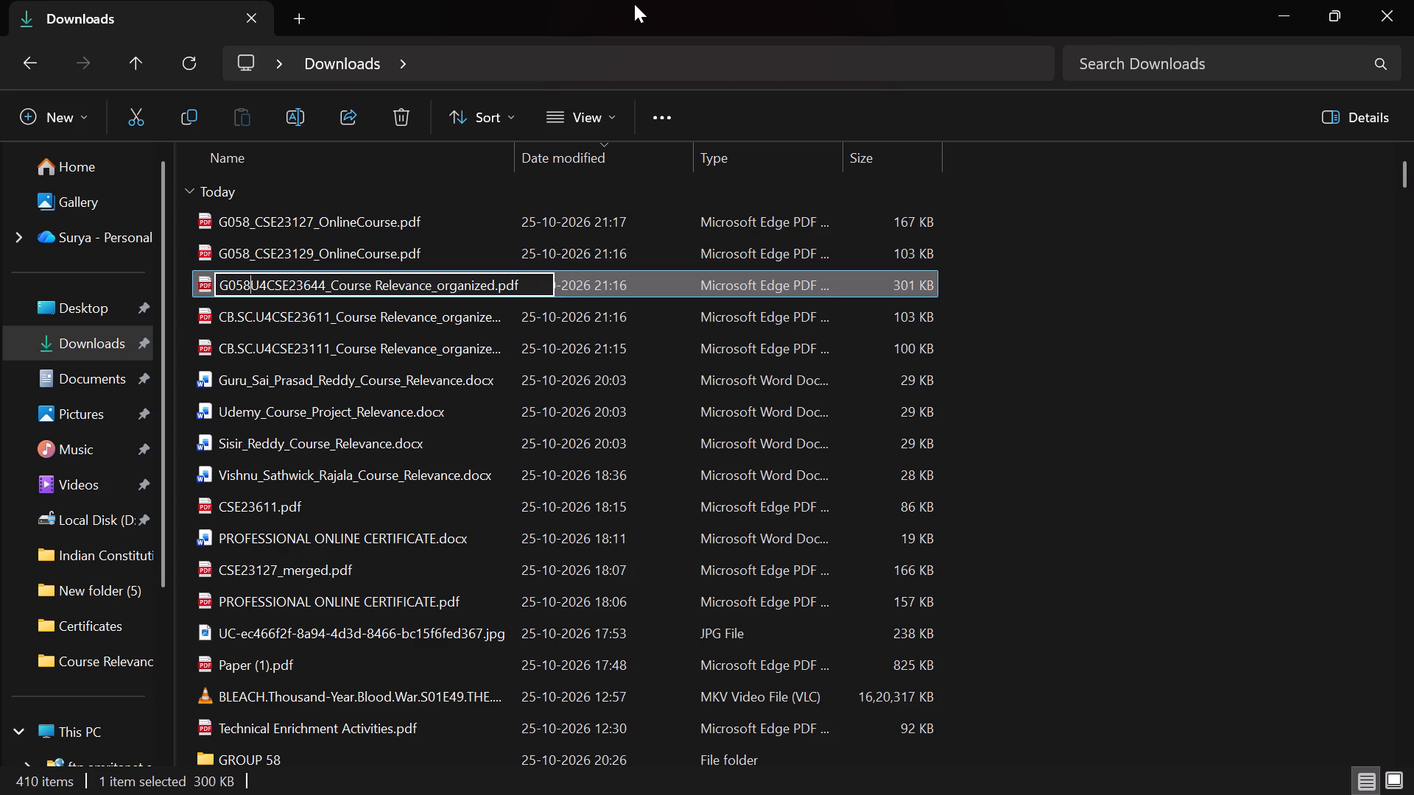
key("Delete")
key("Delete")
key("shift+underscore")
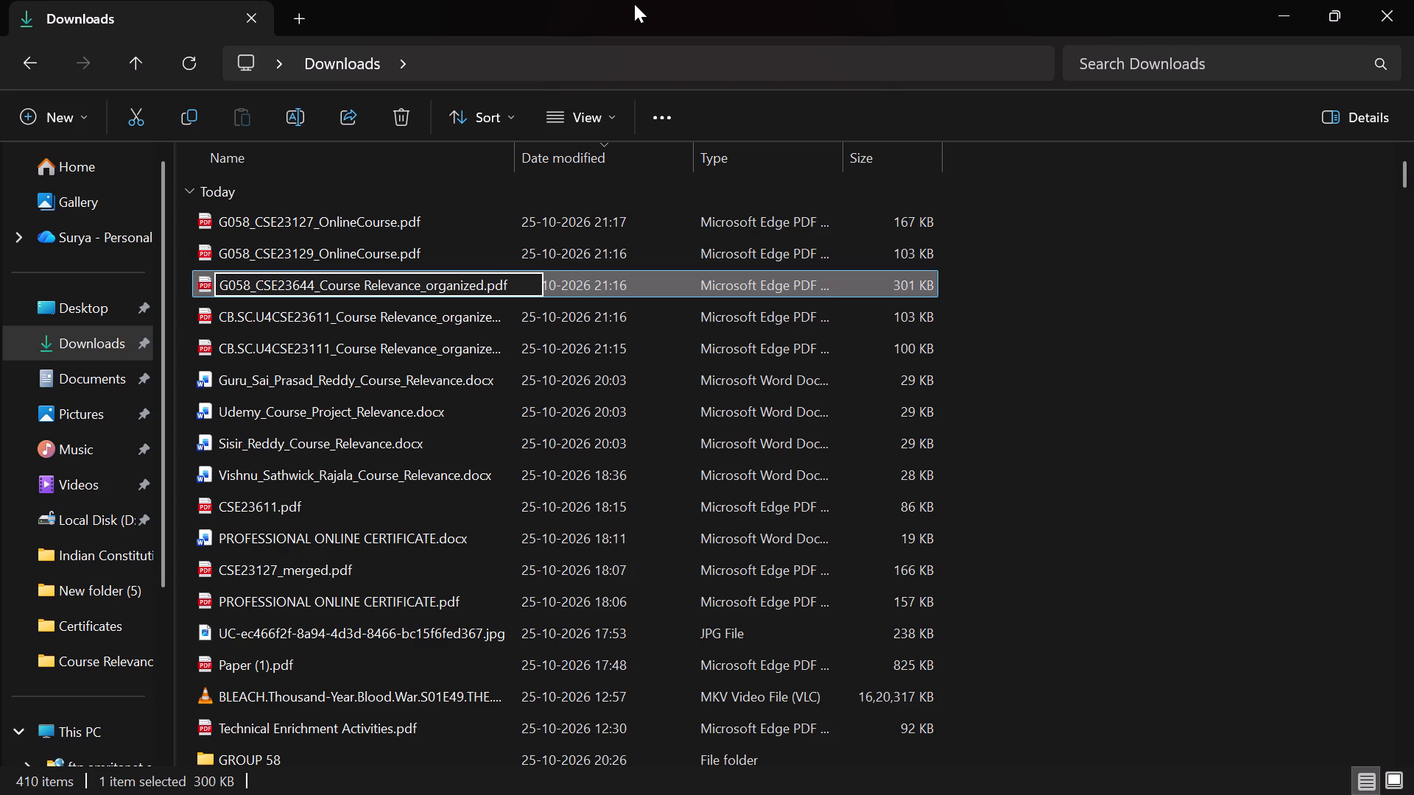
Replace everything after the roll number in the third-listed PDF's name with "_OnlineCourse", keep the .pdf extension, and finish the rename.
key("Right")
key("Right")
key("Right")
key("Right")
key("Right")
key("Right")
key("Right")
key("Right")
key("Delete")
key("Delete")
key("Delete")
key("Delete")
key("Delete")
key("Delete")
key("Delete")
key("Delete")
key("Delete")
key("Delete")
key("Delete")
key("Delete")
key("Delete")
key("Delete")
key("Delete")
key("Delete")
key("Delete")
key("Delete")
key("Delete")
key("Delete")
key("Delete")
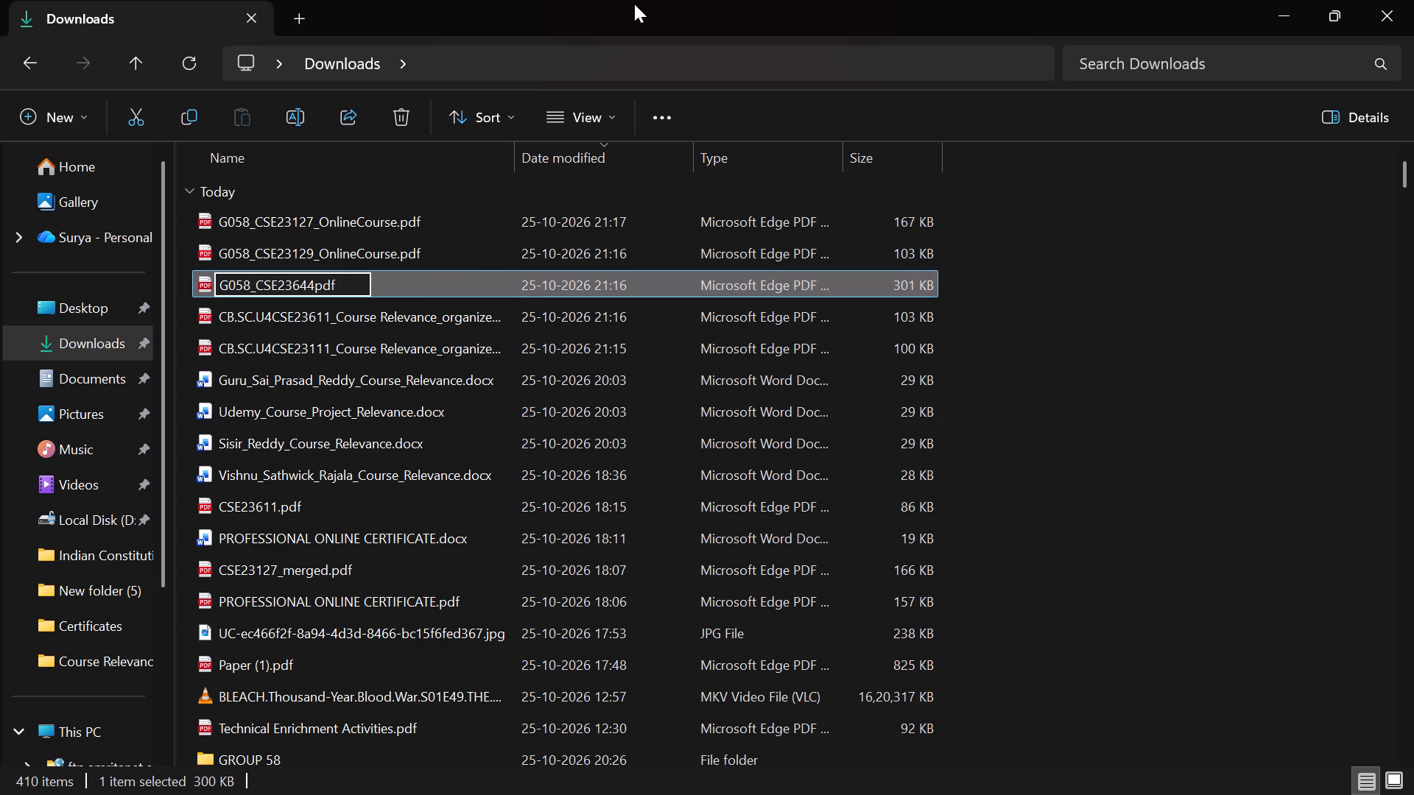
key("period")
key("ctrl+v")
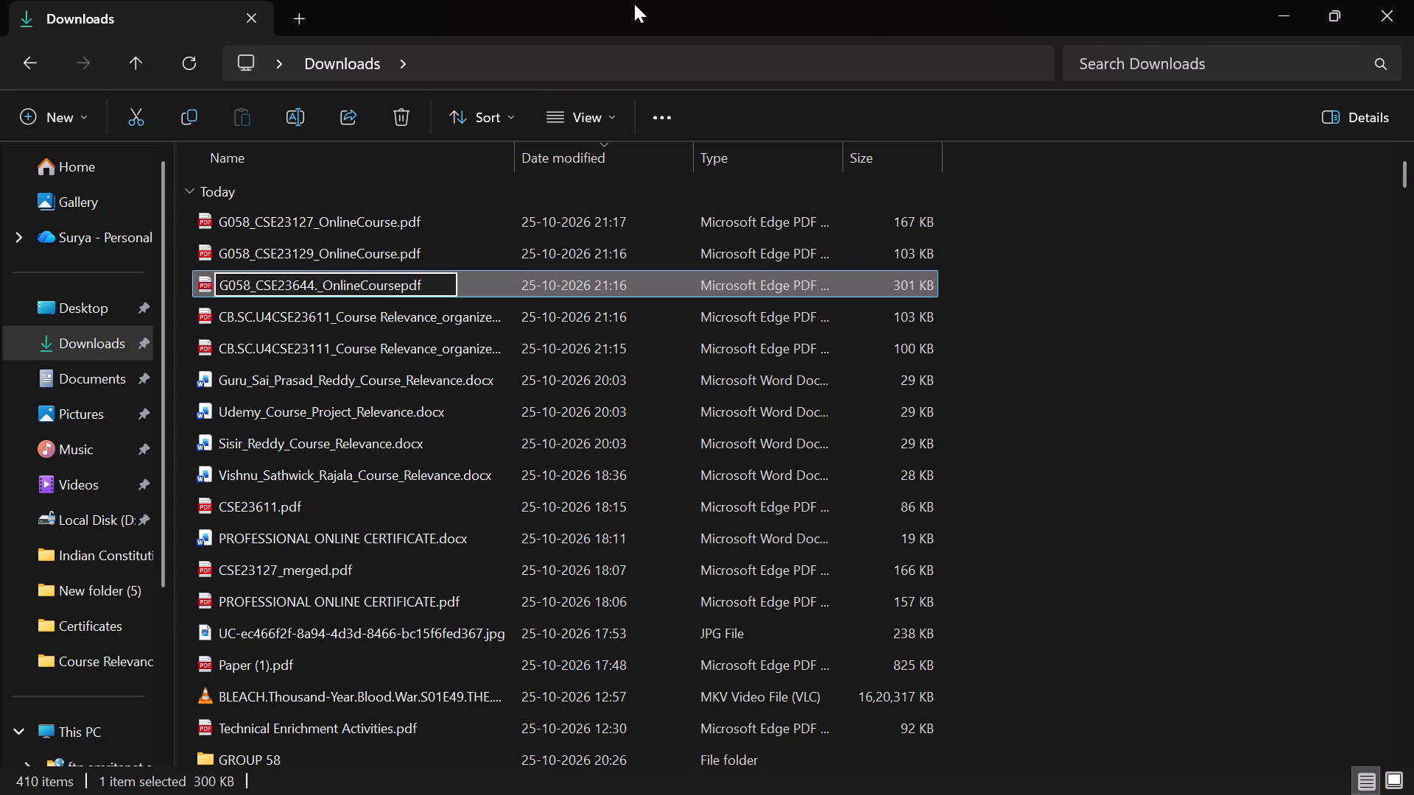
key("period")
key("Left")
key("Left")
key("Left")
key("Left")
key("Left")
key("Left")
key("Left")
key("Left")
key("Left")
key("Left")
key("Left")
key("Left")
key("Left")
key("Left")
key("Left")
key("Delete")
key("Return")
In the fourth-listed PDF's name, replace everything before "CSE" with the group prefix "G058_".
key("Down")
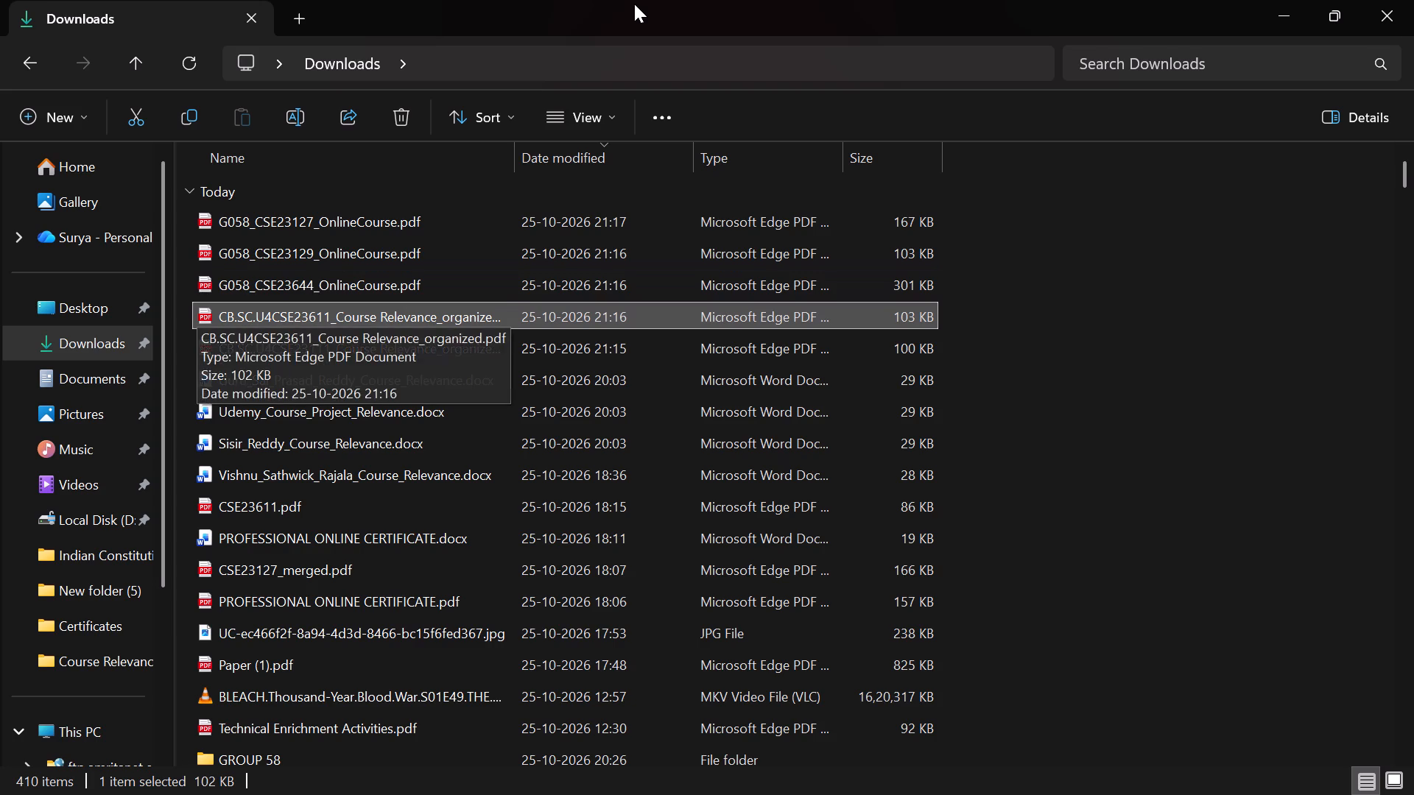
key("F2")
key("Home")
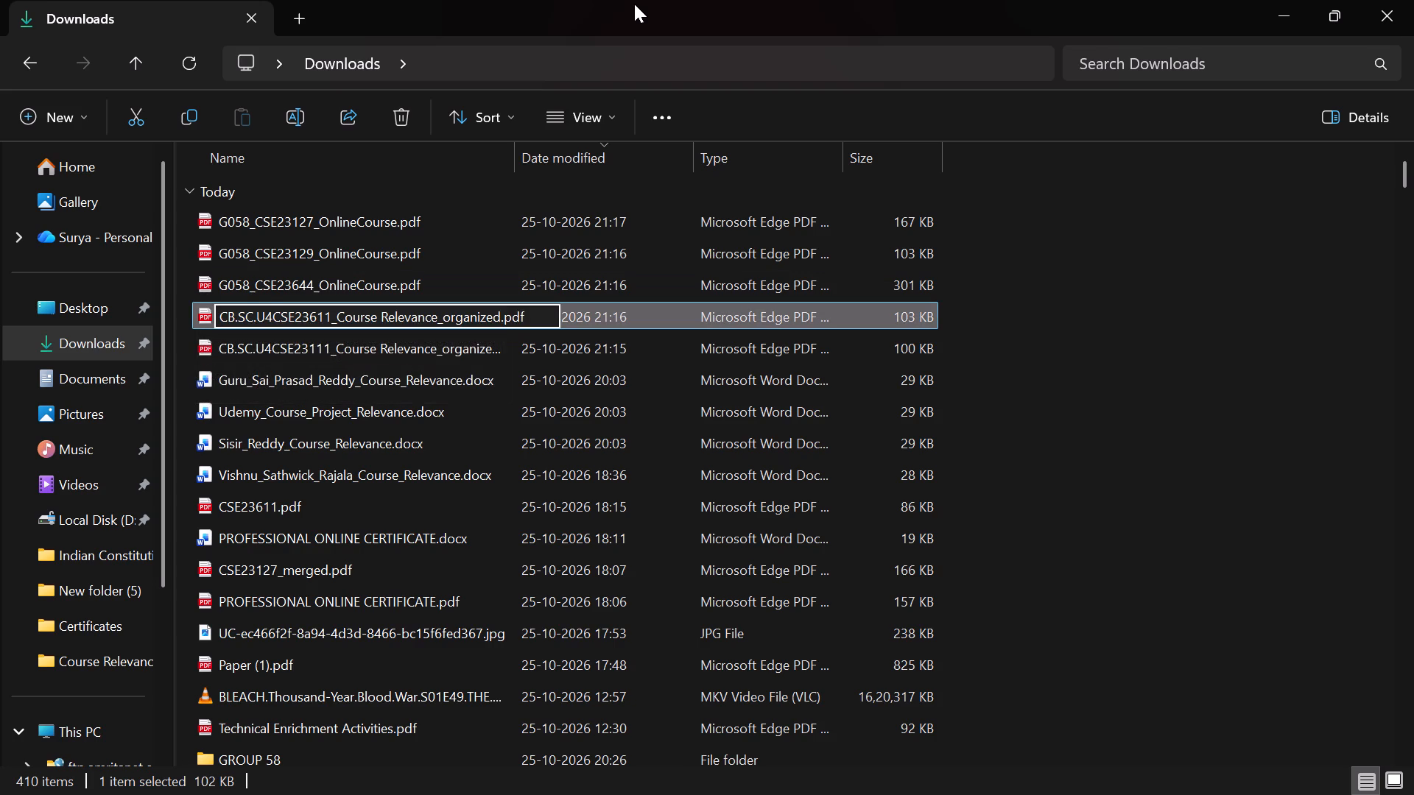
type("G058")
key("Delete")
key("Delete")
key("Delete")
key("Delete")
key("Delete")
key("Delete")
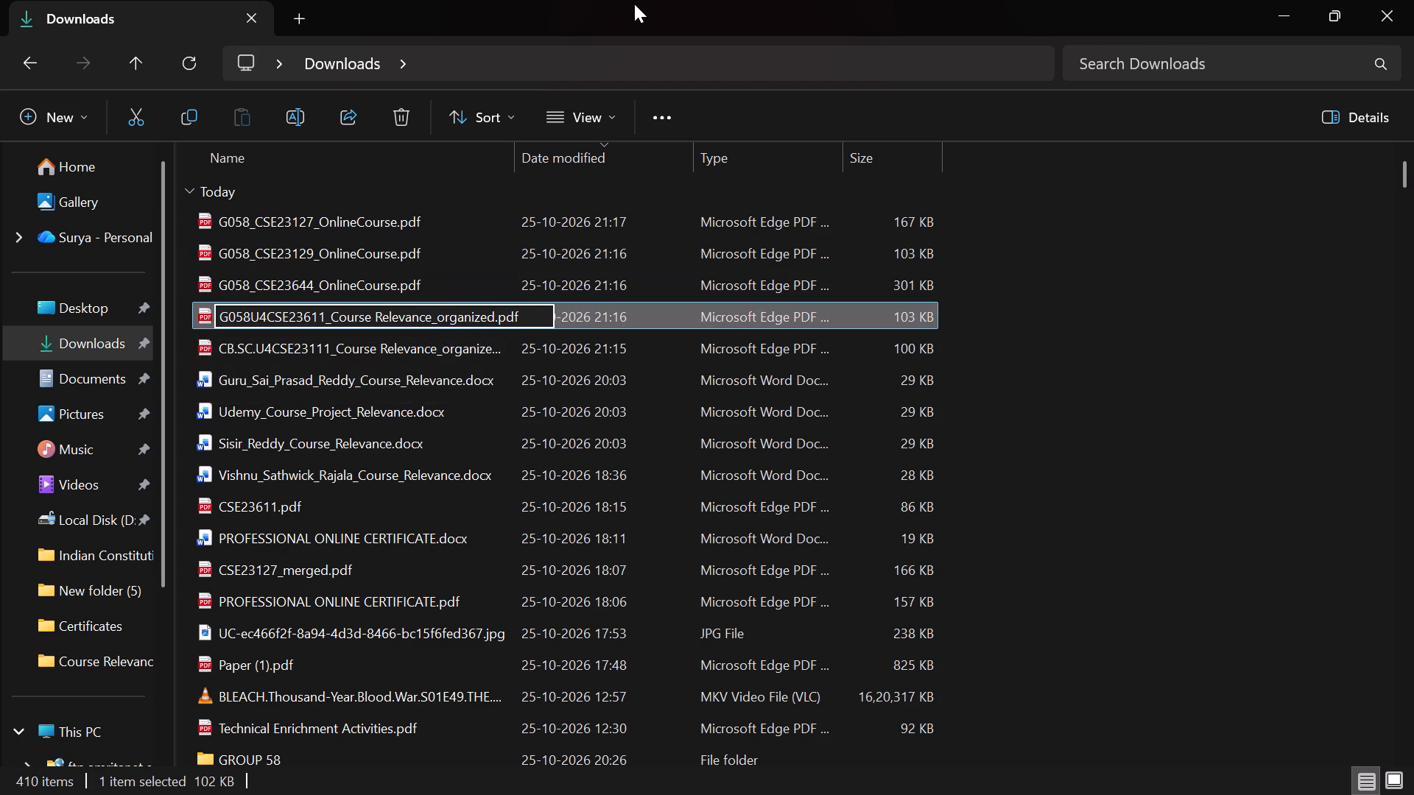
key("Delete")
key("Delete")
key("shift+underscore")
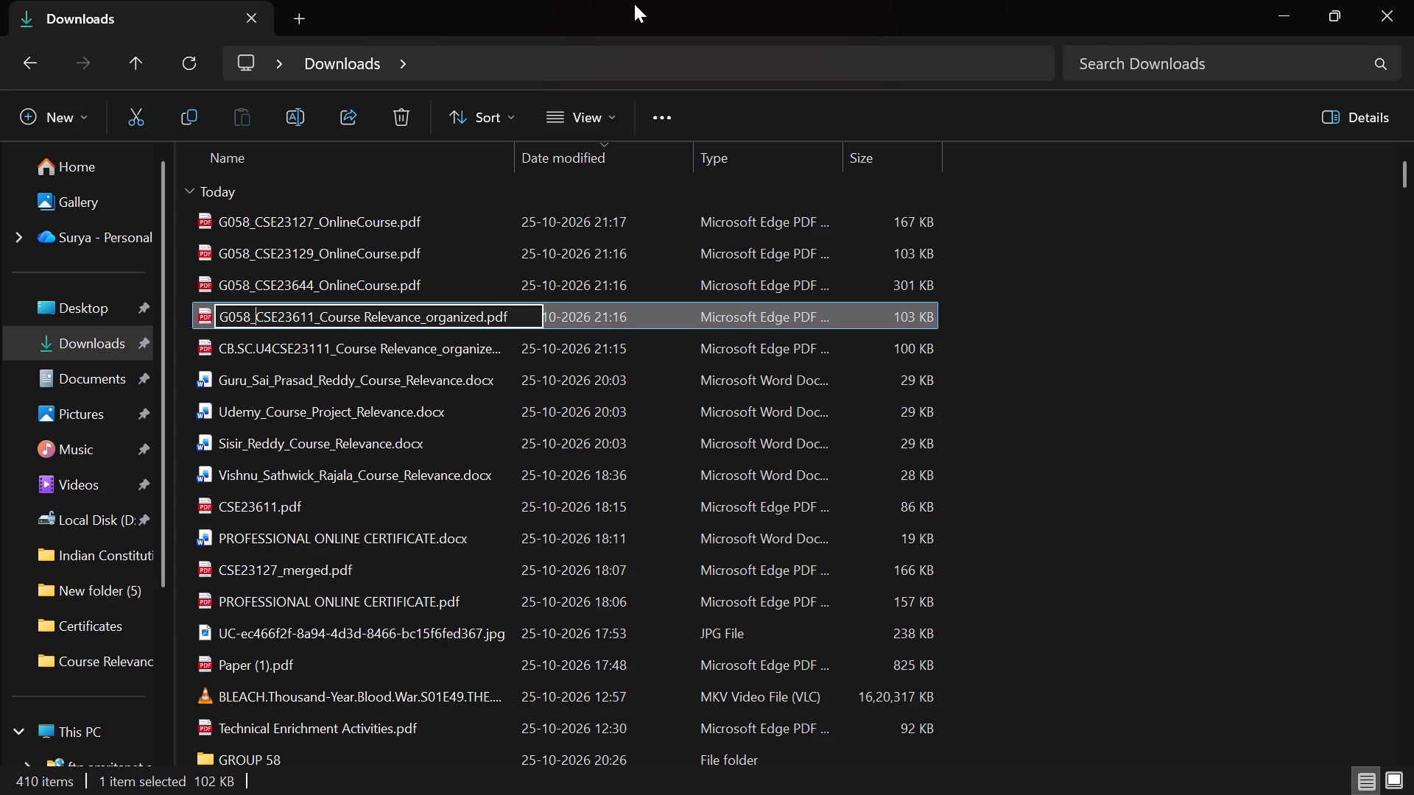
Replace everything after the roll number in the fourth-listed PDF's name with the copied "_OnlineCourse" suffix, and finish the rename.
key("Right")
key("Right")
key("Right")
key("Right")
key("Right")
key("Right")
key("Right")
key("Right")
key("Right")
key("Right")
key("Left")
key("Left")
key("shift+End")
key("shift+Left")
key("shift+Left")
key("shift+Left")
key("shift+Left")
key("shift+Left")
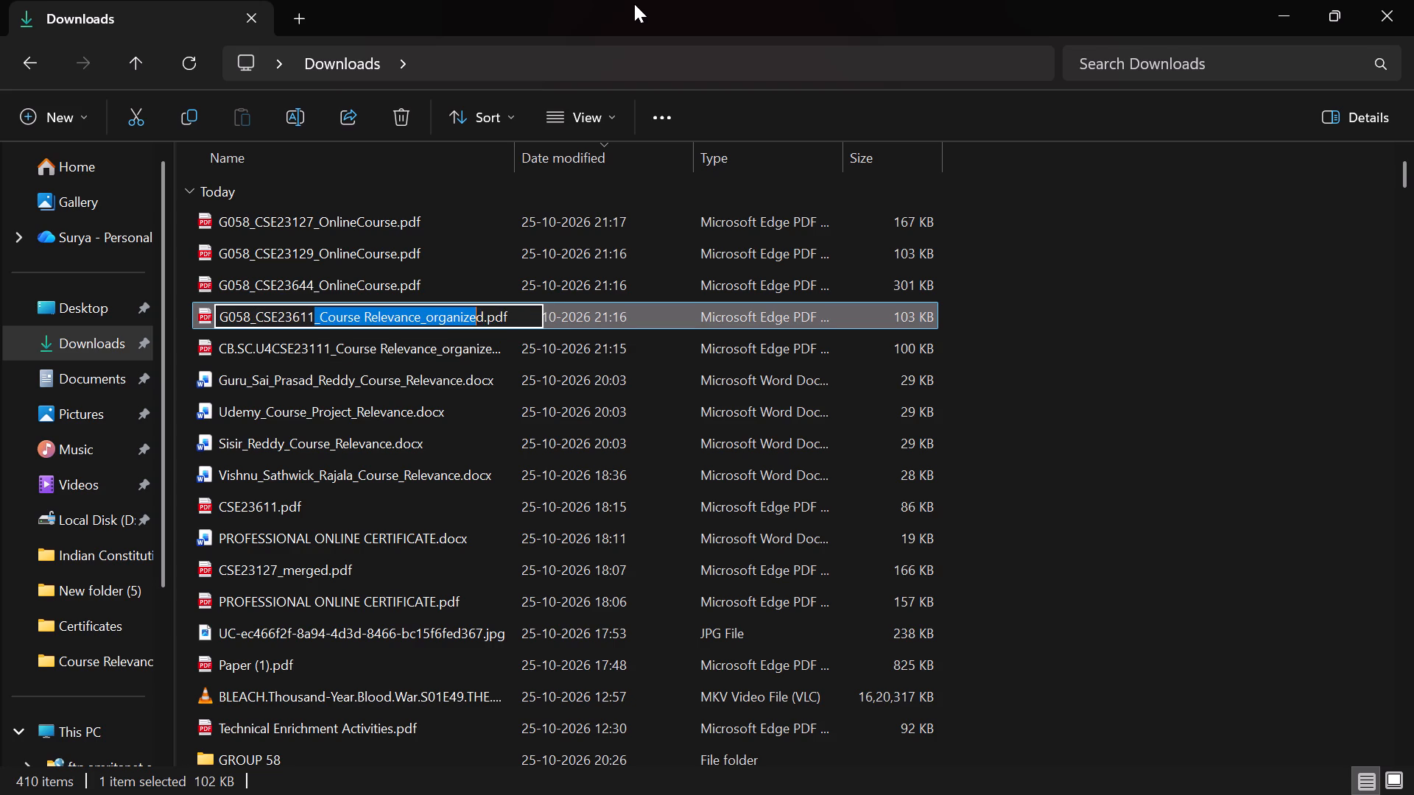
key("shift+Right")
key("ctrl+v")
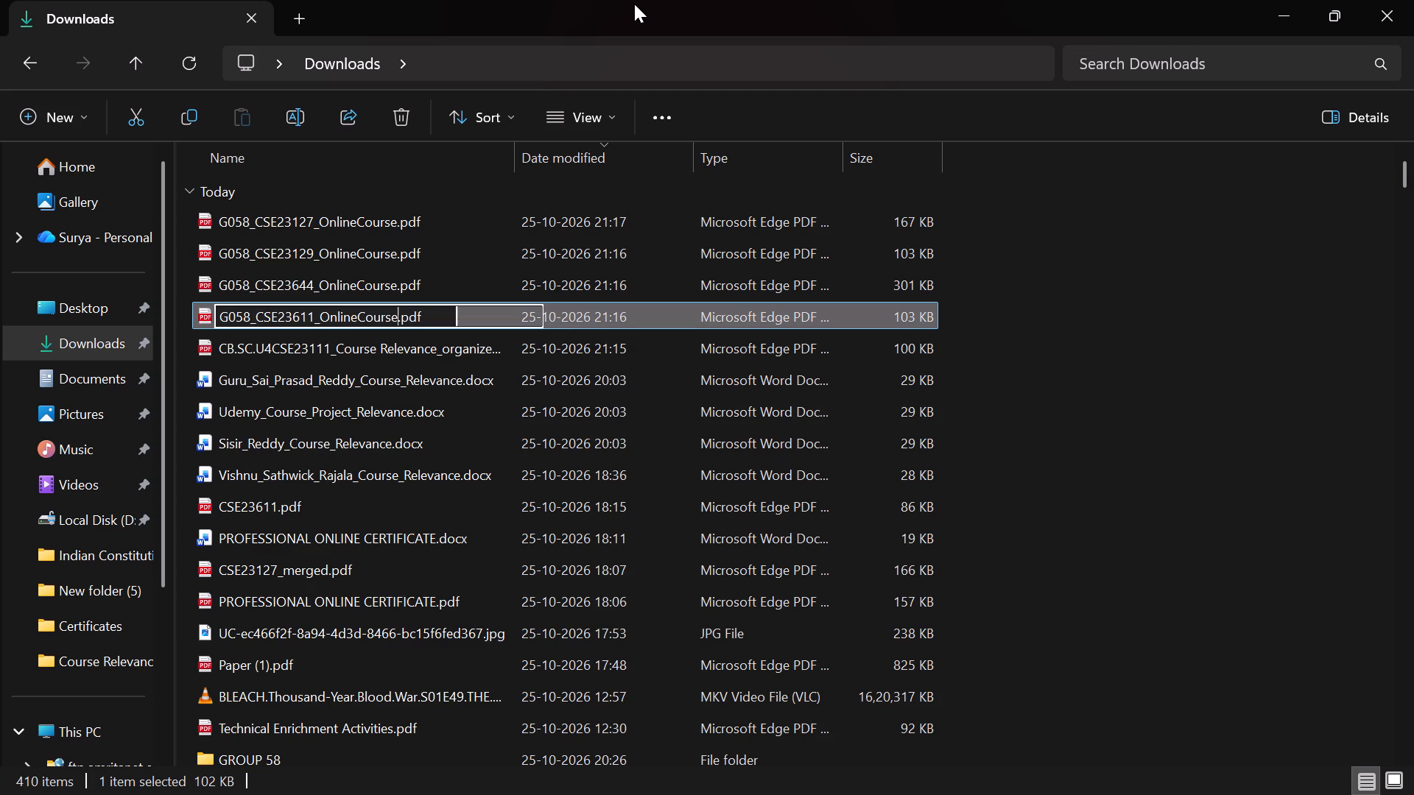
key("Return")
In the fifth-listed PDF's name, replace everything before "CSE" with the group prefix "G058".
key("Down")
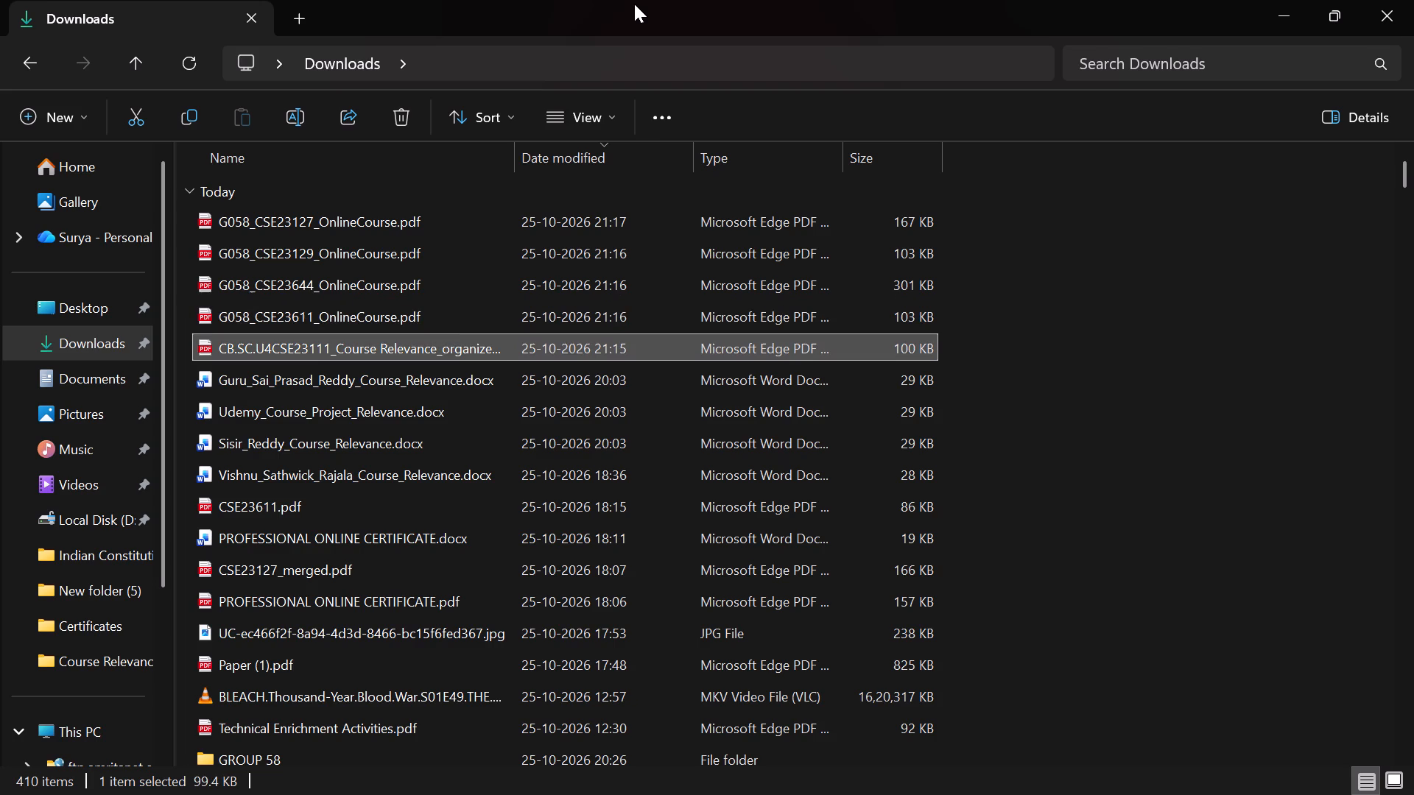
key("F2")
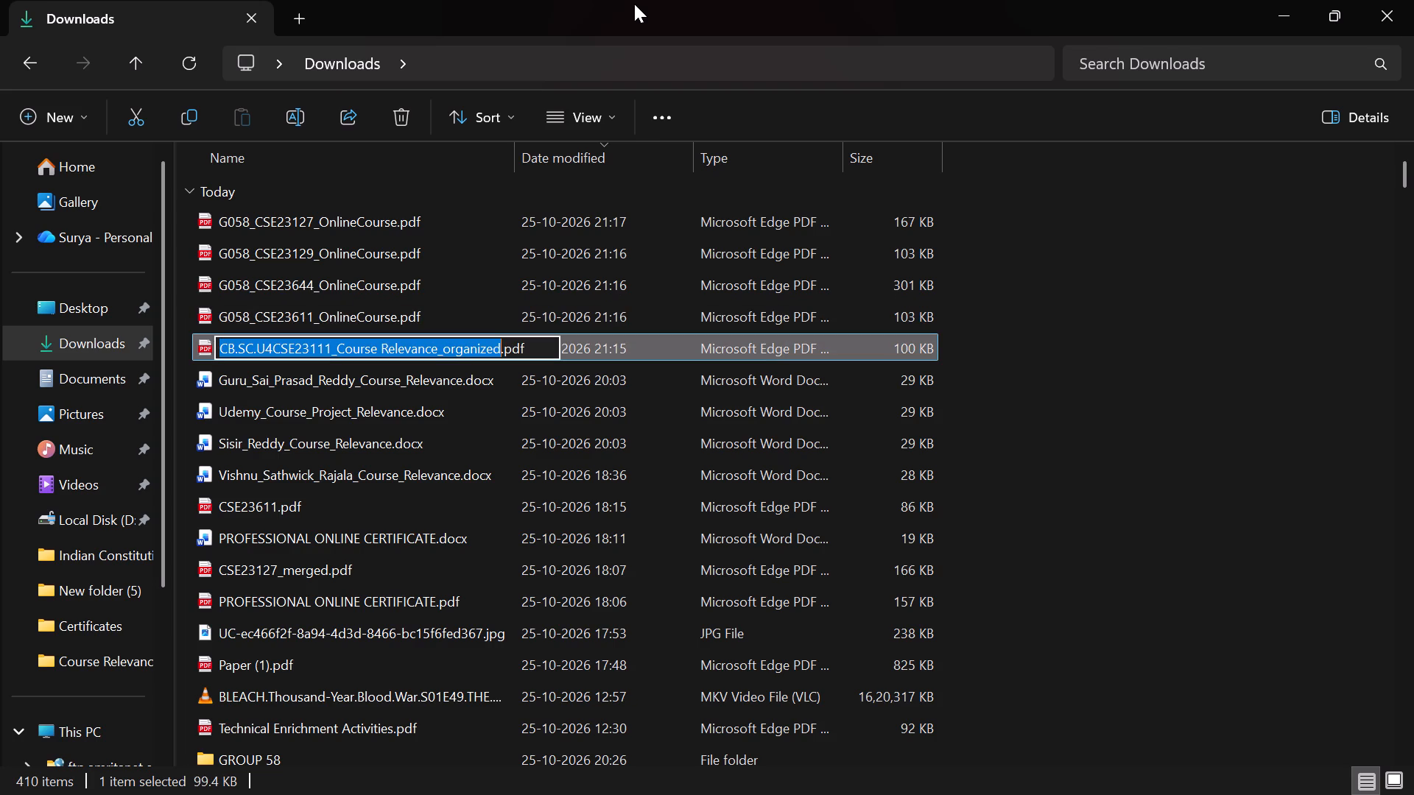
key("Home")
key("Delete")
key("Delete")
key("Delete")
key("Delete")
key("Delete")
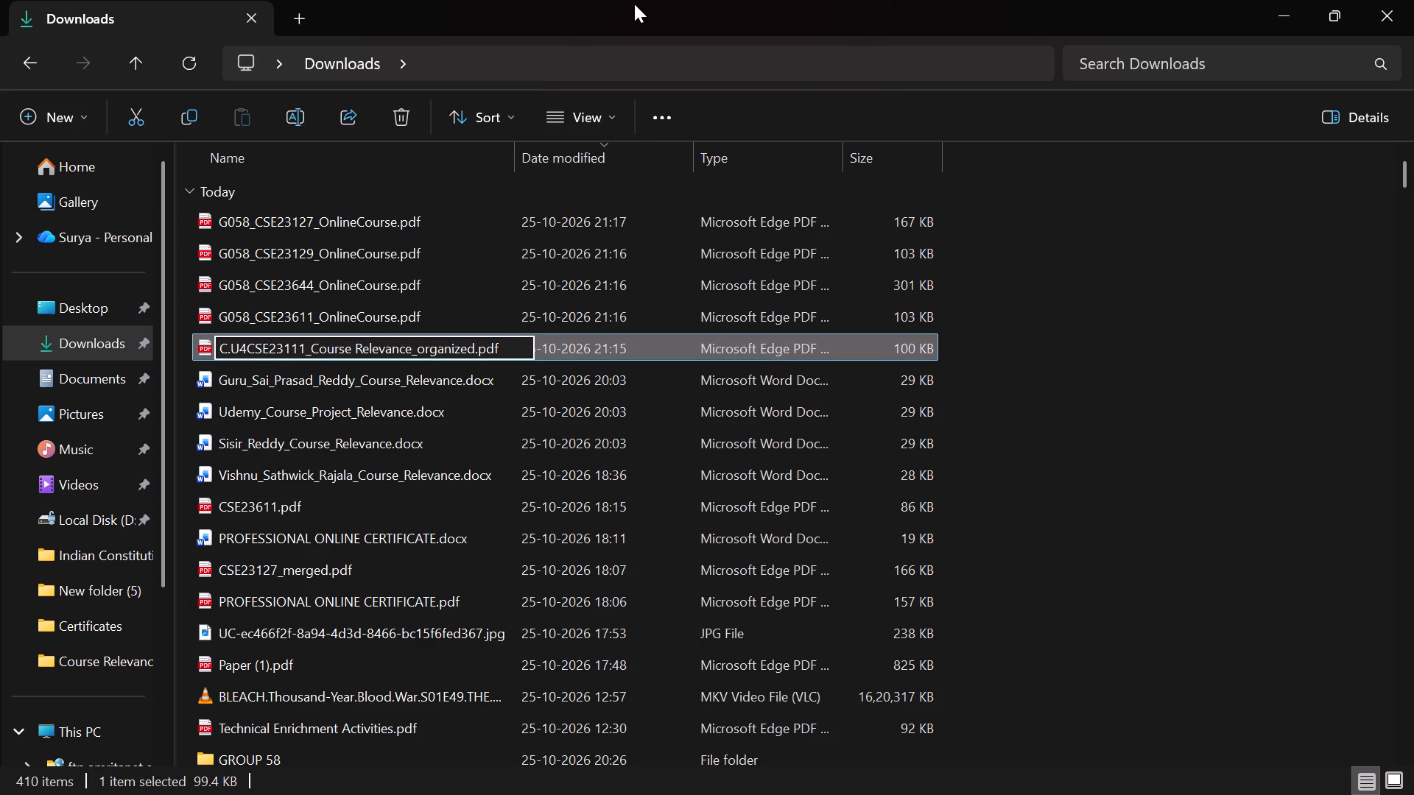
key("Delete")
key("Delete")
key("Delete")
type("G0")
type("58")
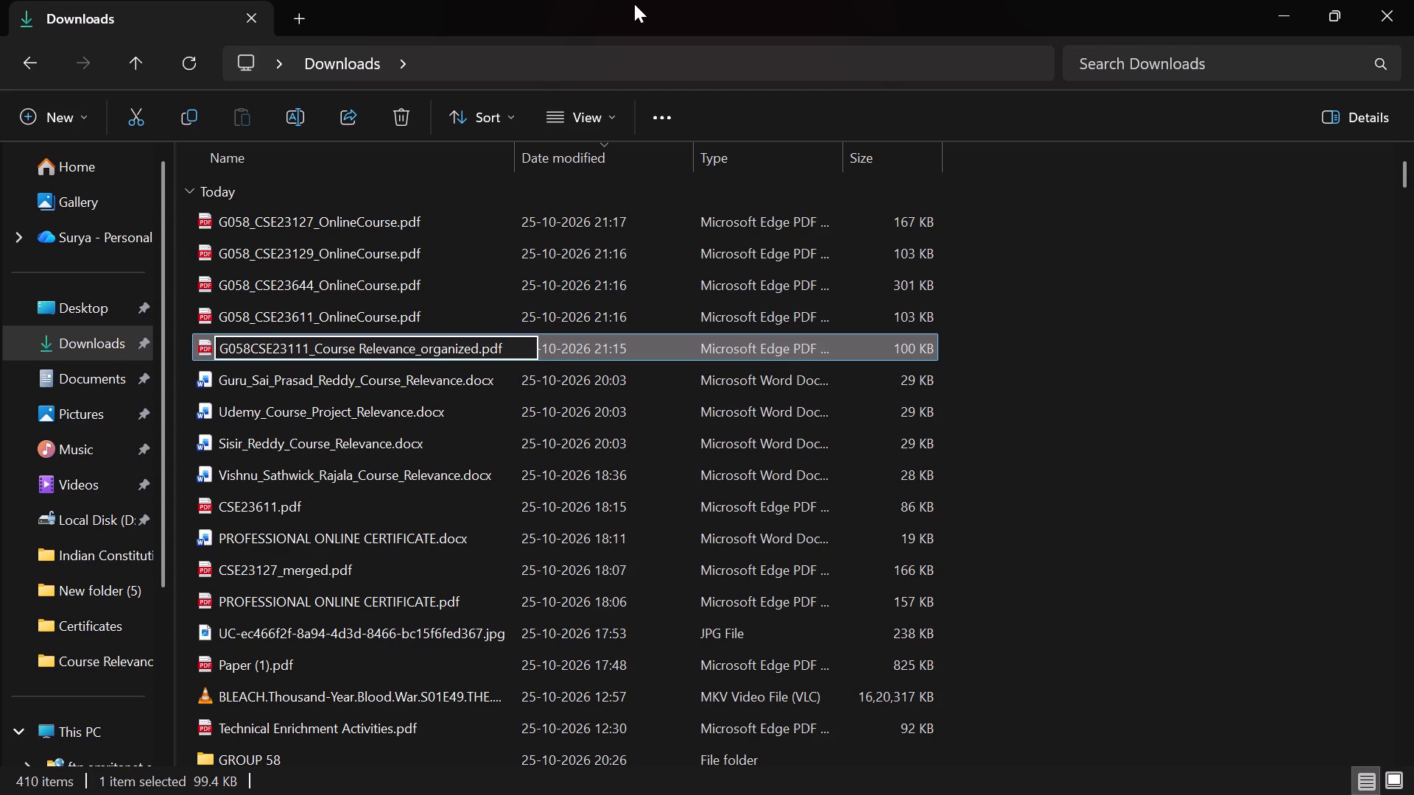
Replace everything after the roll number in the fifth-listed PDF's name with the copied "_OnlineCourse" suffix, keep the .pdf extension, and finish the rename.
key("Right")
key("Right")
key("Right")
key("Right")
key("Right")
key("Right")
key("Right")
key("Right")
key("shift+End")
key("shift+Left")
key("shift+Left")
key("shift+Left")
key("shift+Left")
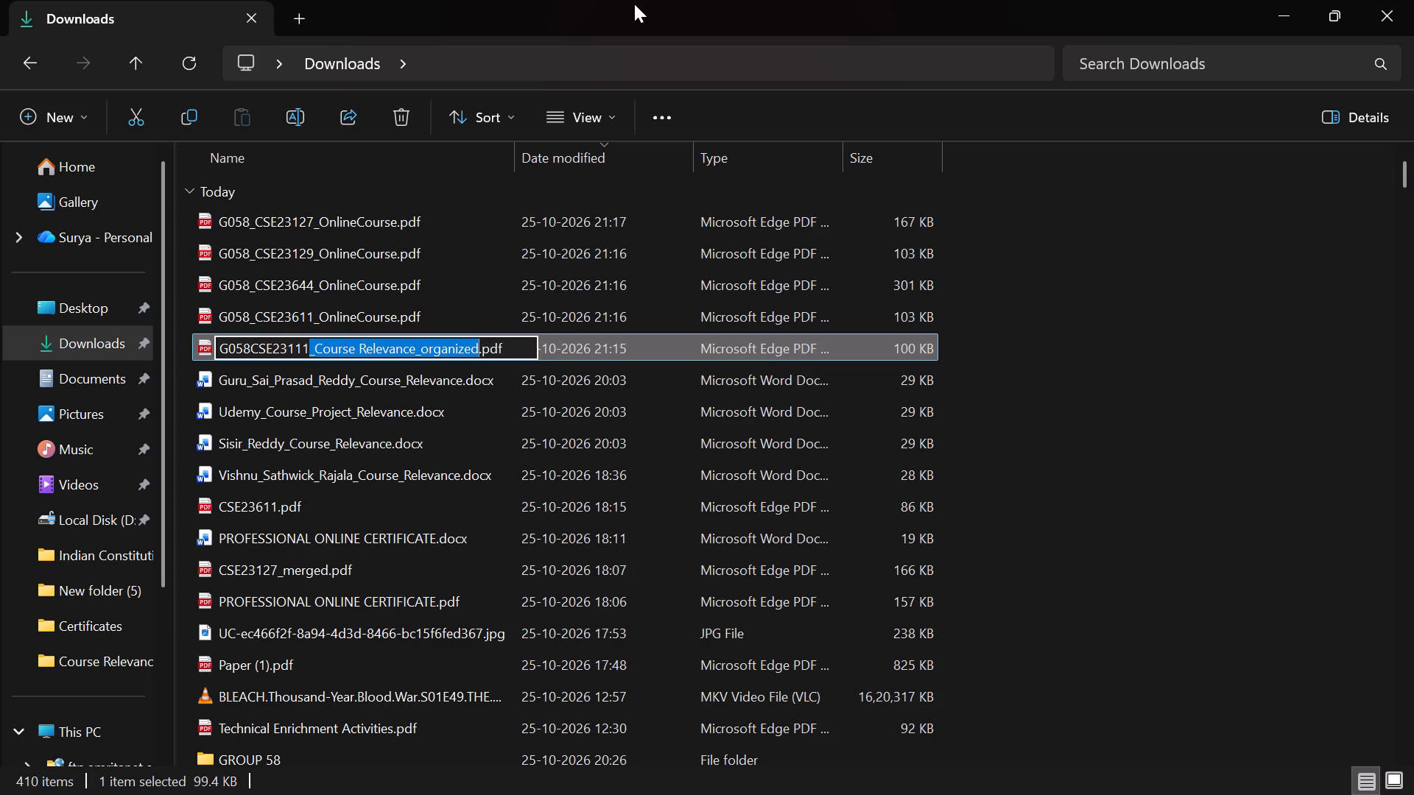
key("shift+Left")
key("shift+Right")
key("ctrl+v")
key("Return")
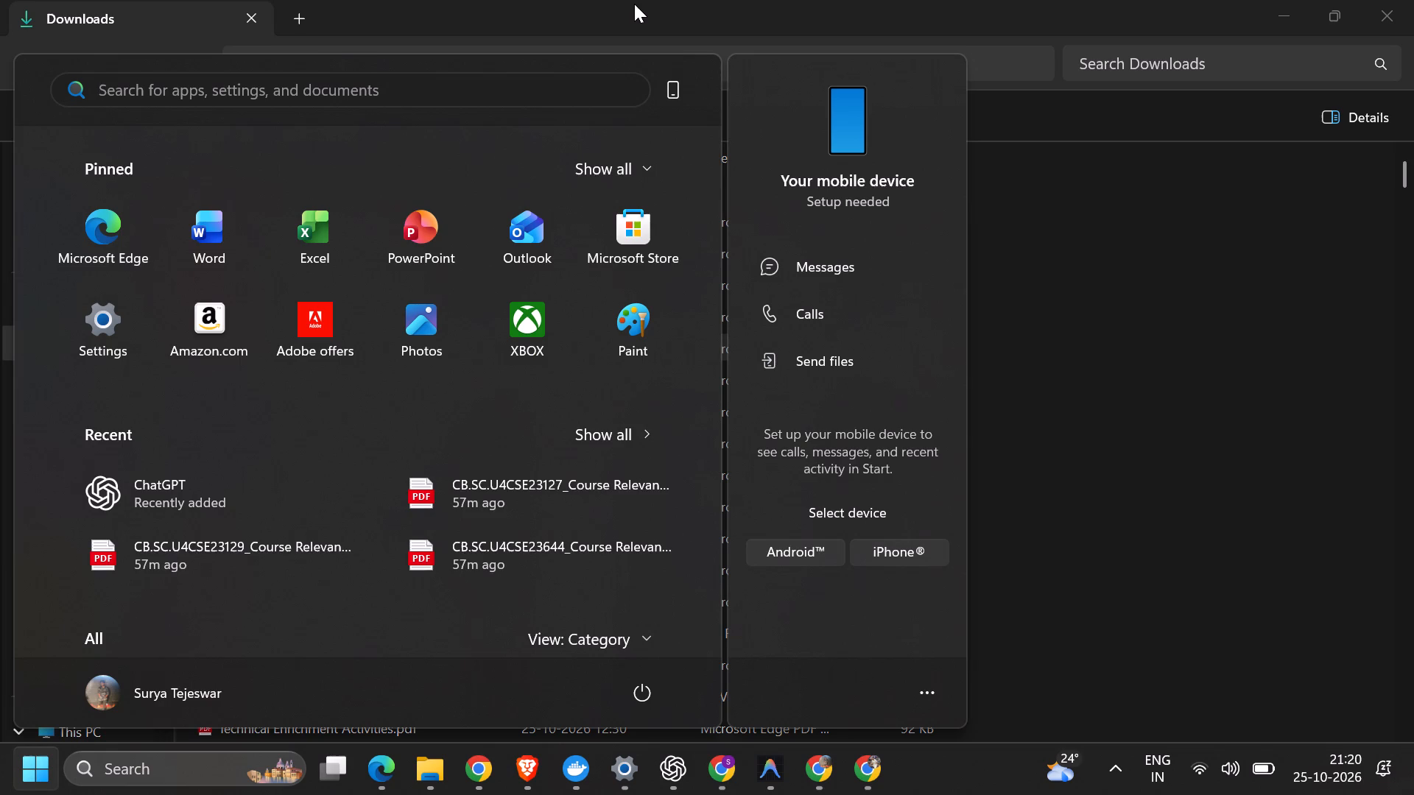
Search the computer's apps for "ku" and launch the best match.
type("ku")
key("Return")
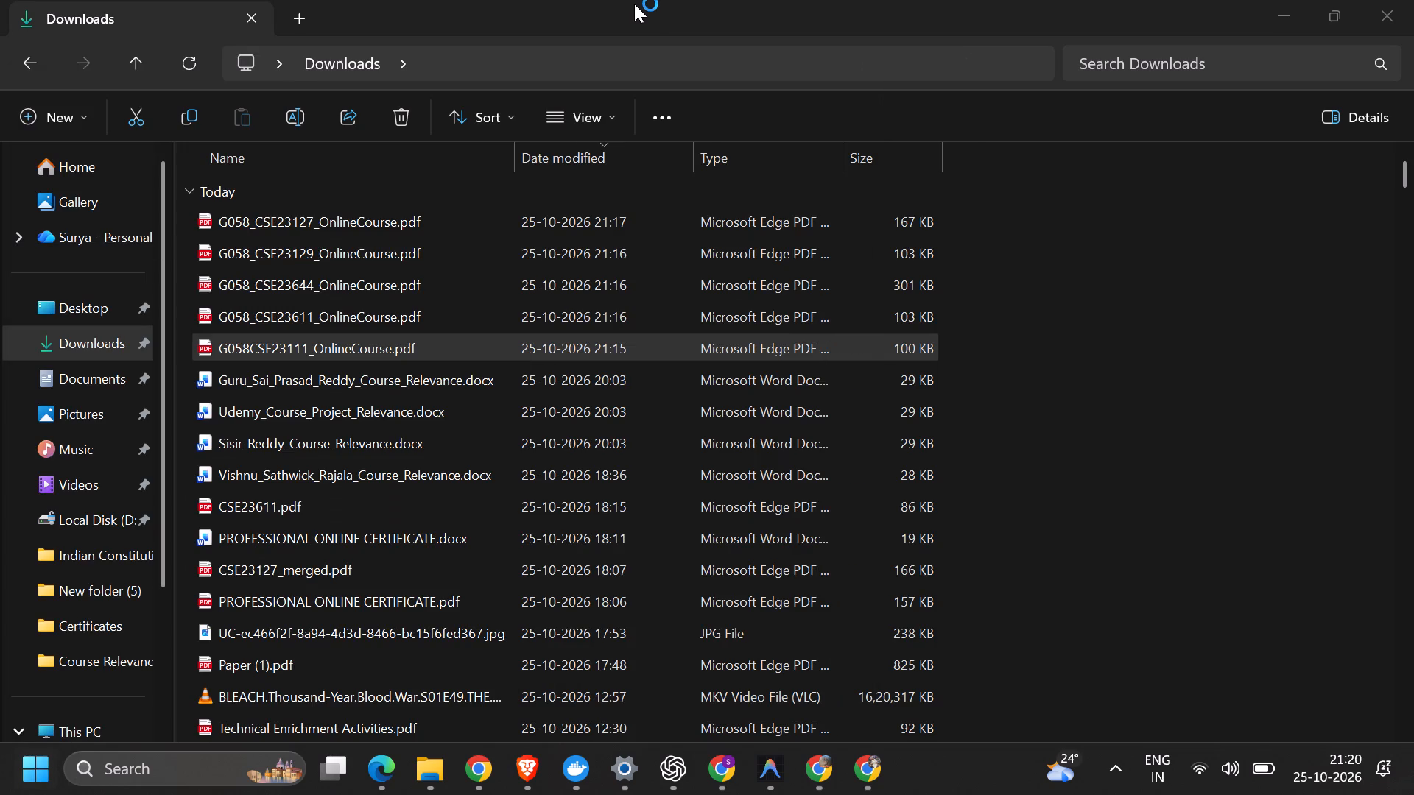
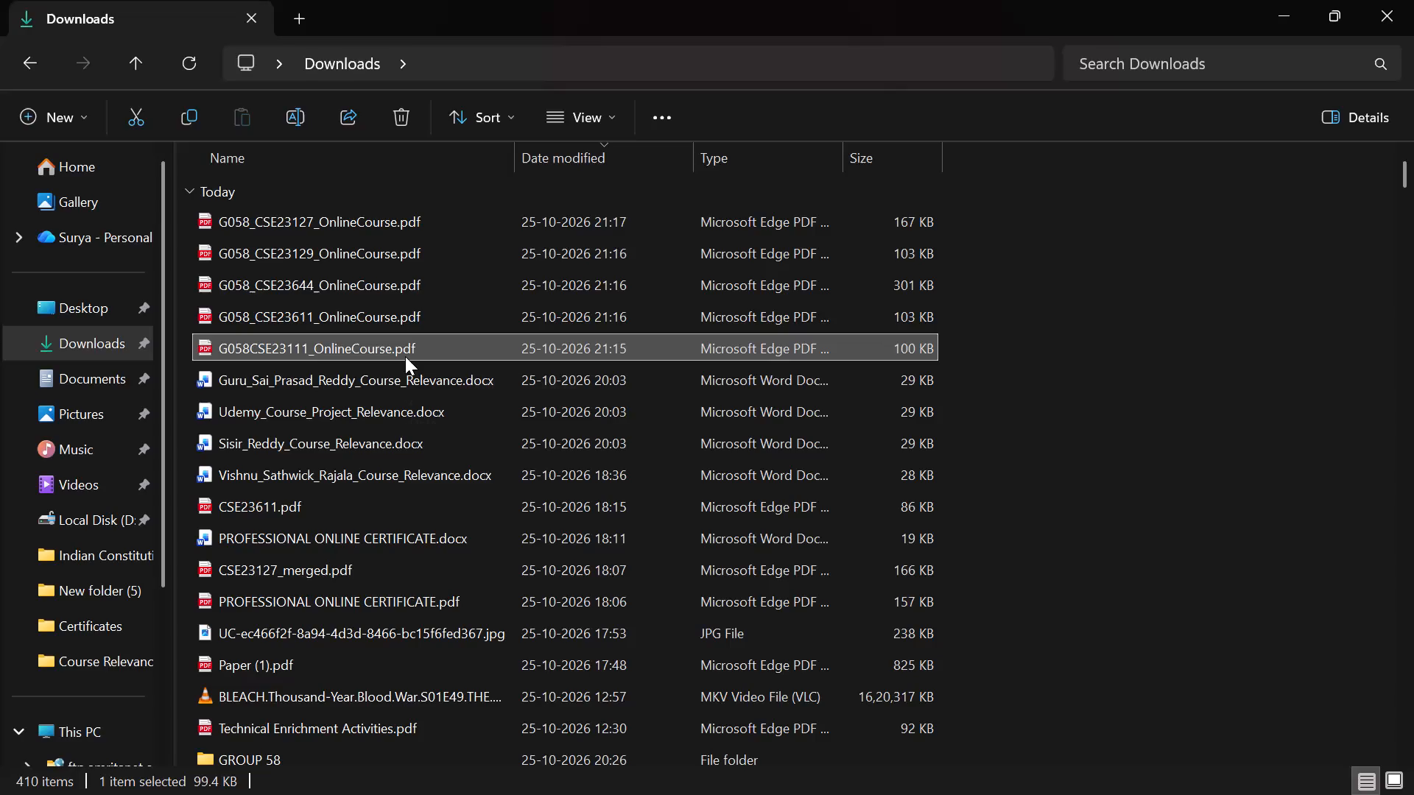
Insert an underscore between "G058" and "CSE" in the fifth-listed PDF's name and finish the rename.
key("F2")
key("Home")
key("Right")
key("Right")
key("Right")
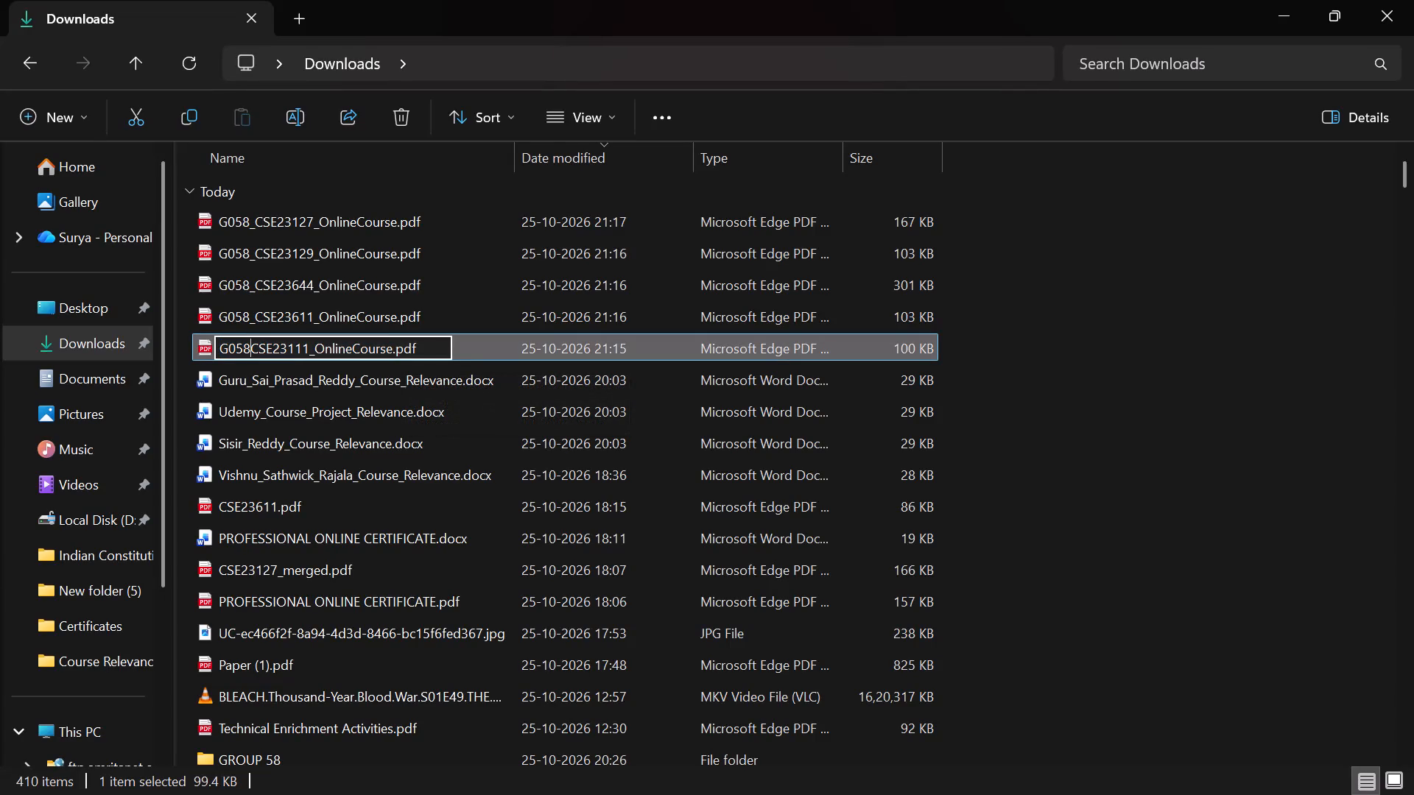
key("Right")
key("shift+underscore")
key("Return")
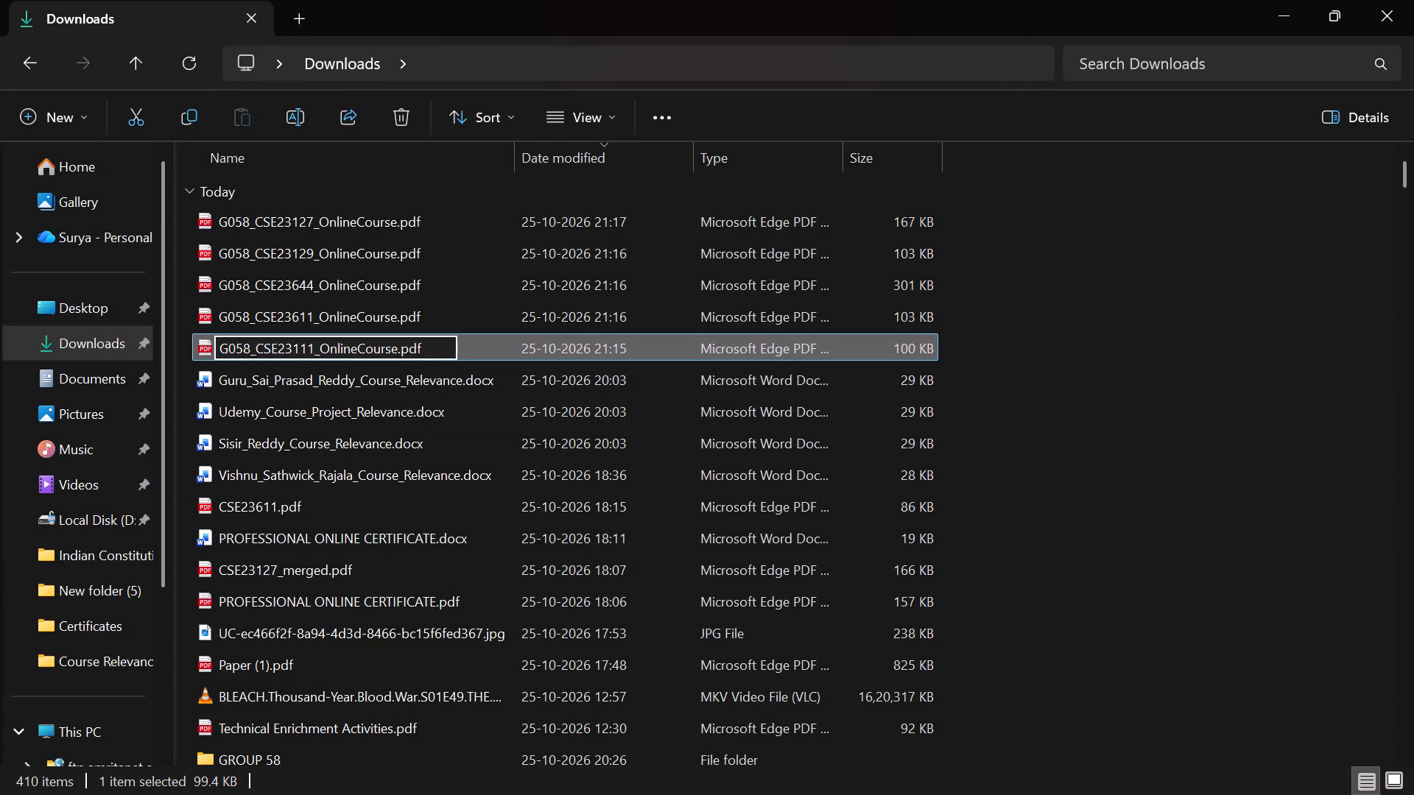
key("Up")
key("Up")
key("Up")
key("Up")
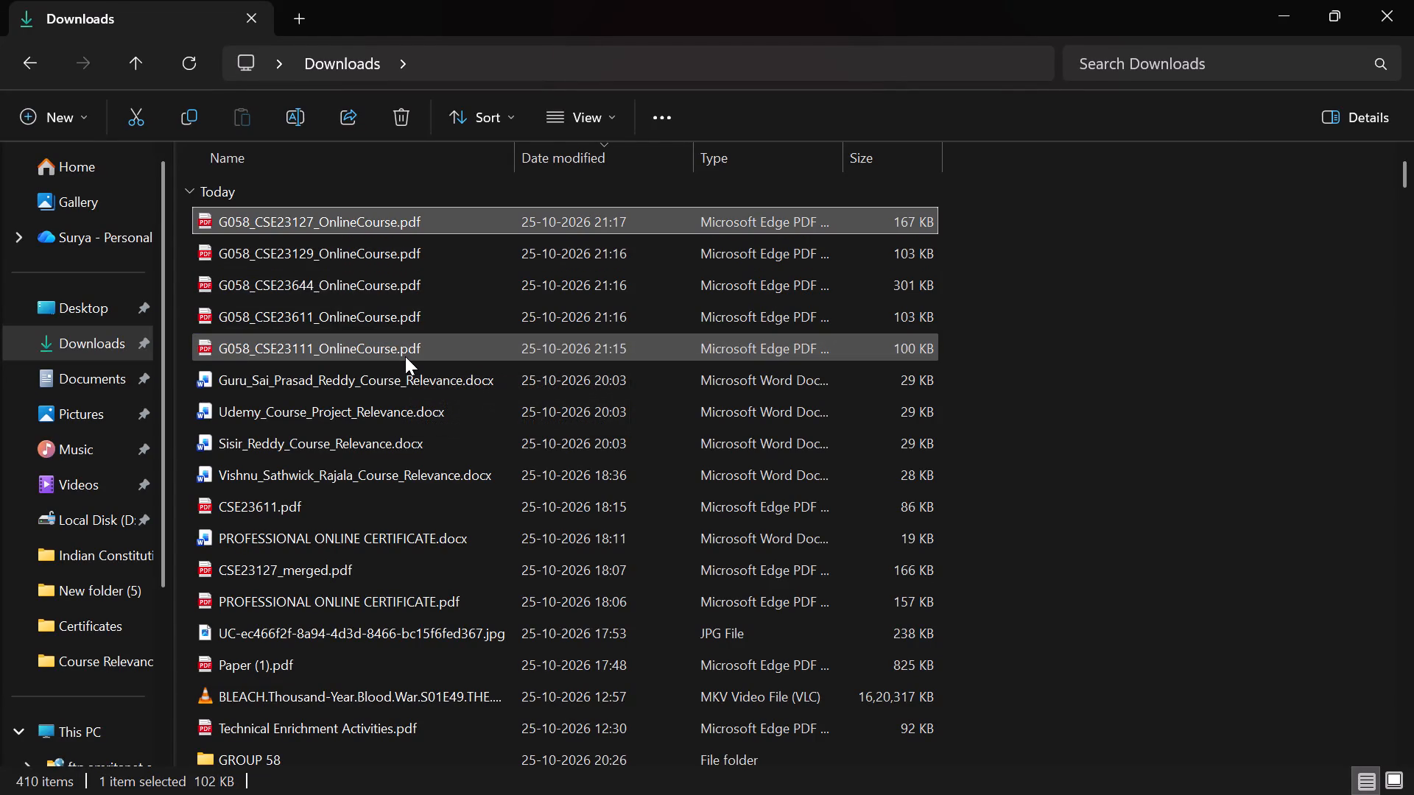
Create a new folder named "G58" in Downloads.
left_click(1240, 427)
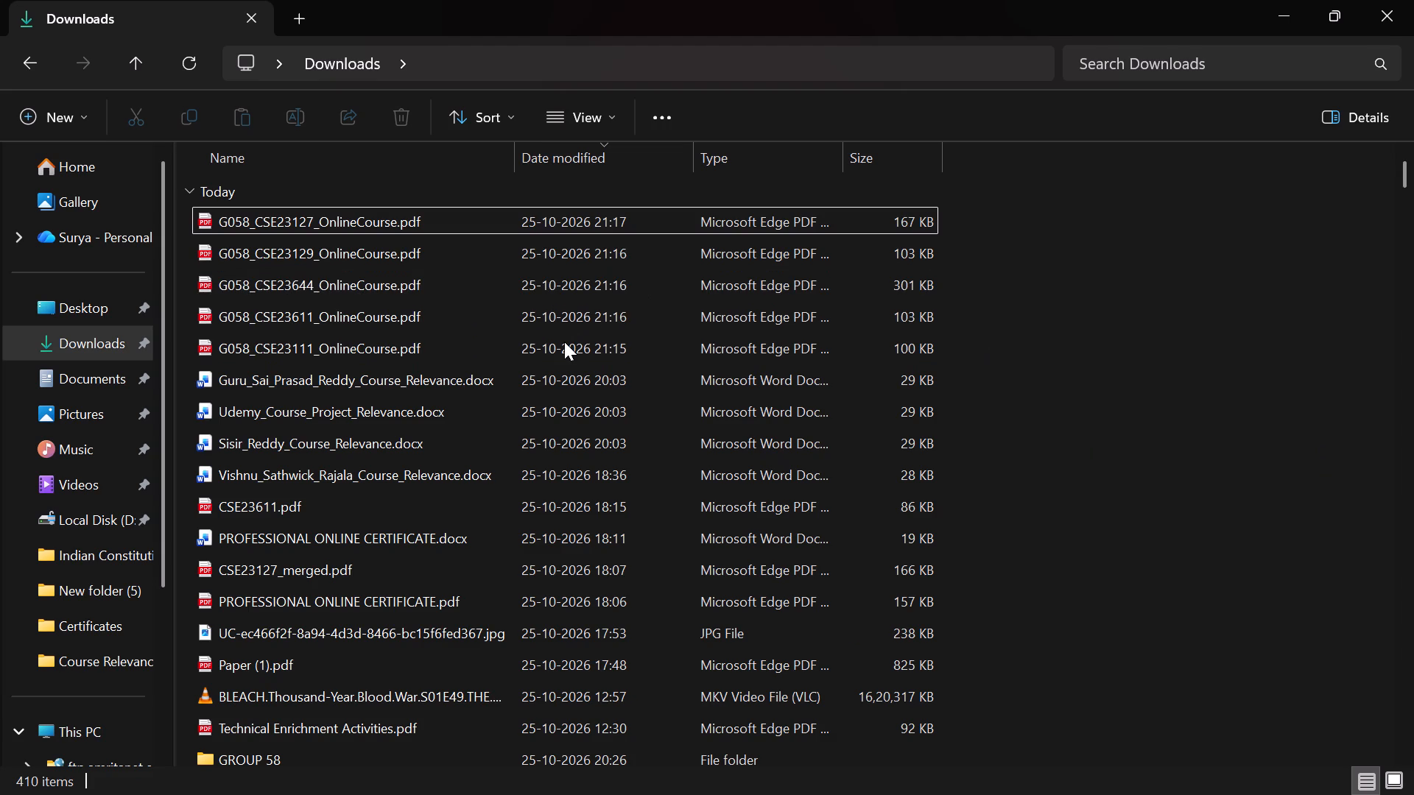
key("ctrl+shift+n")
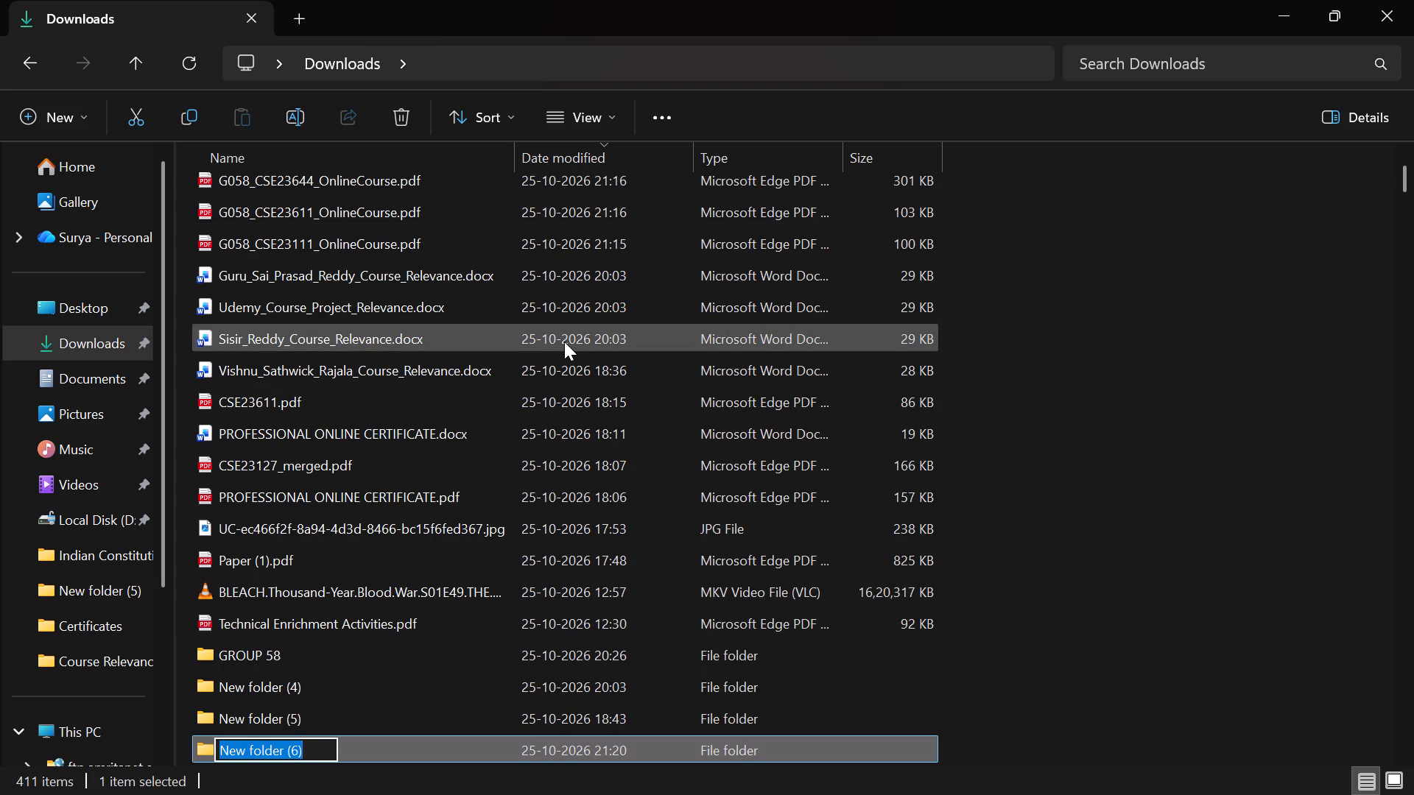
type("G58")
key("Return")
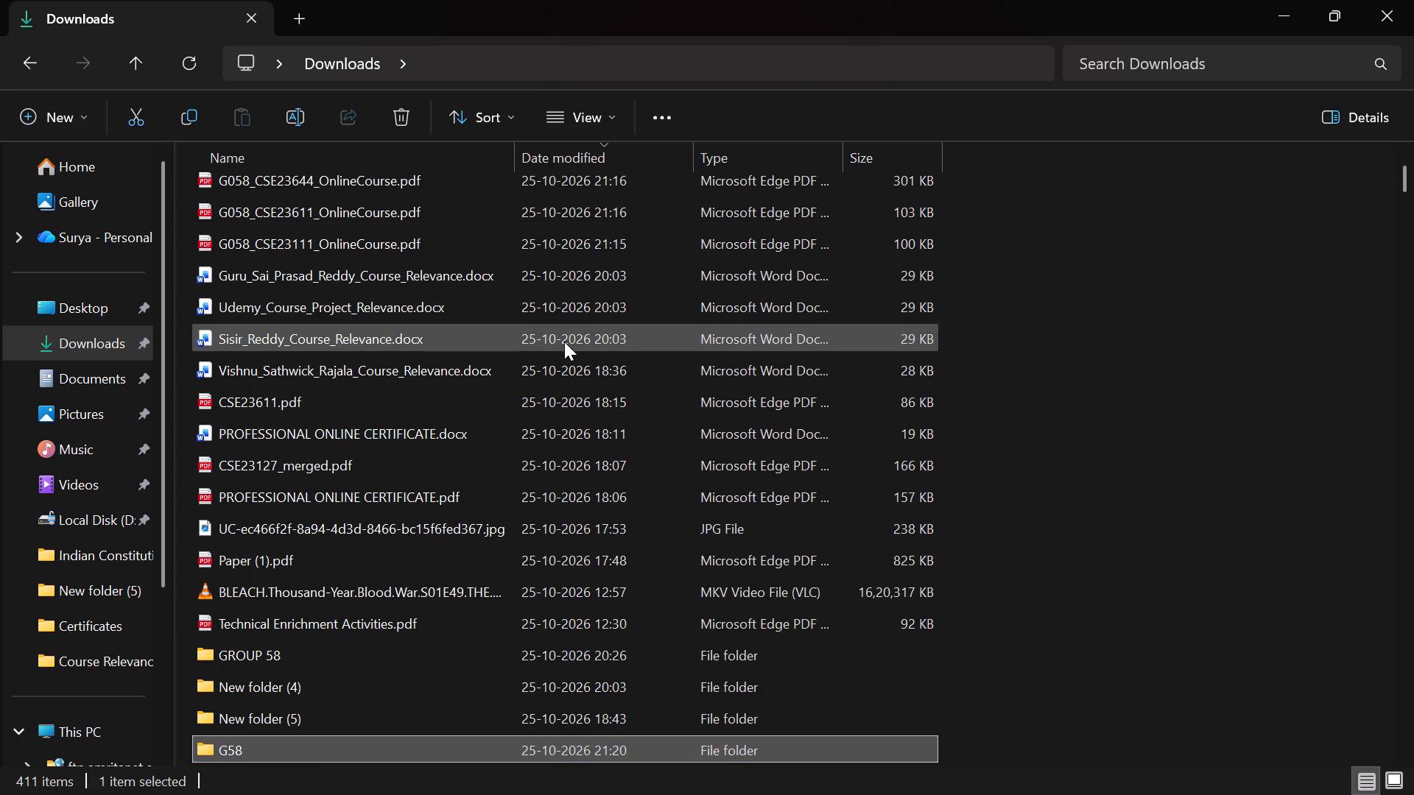
Move the five renamed G058 OnlineCourse PDFs from Downloads into the G58 folder.
scroll(564, 342, "up", 4)
scroll(336, 315, "up", 1)
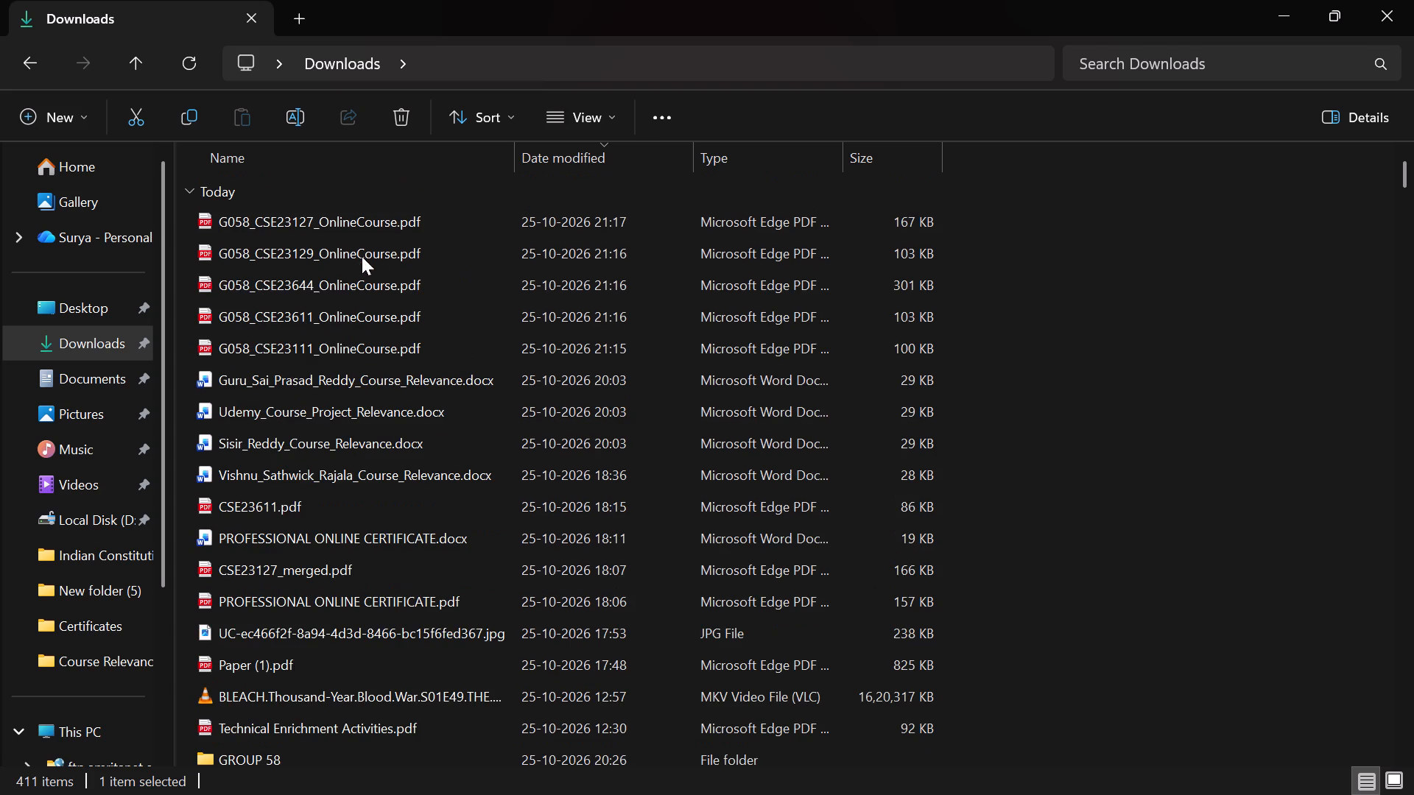
left_click(391, 223)
key("shift+Down")
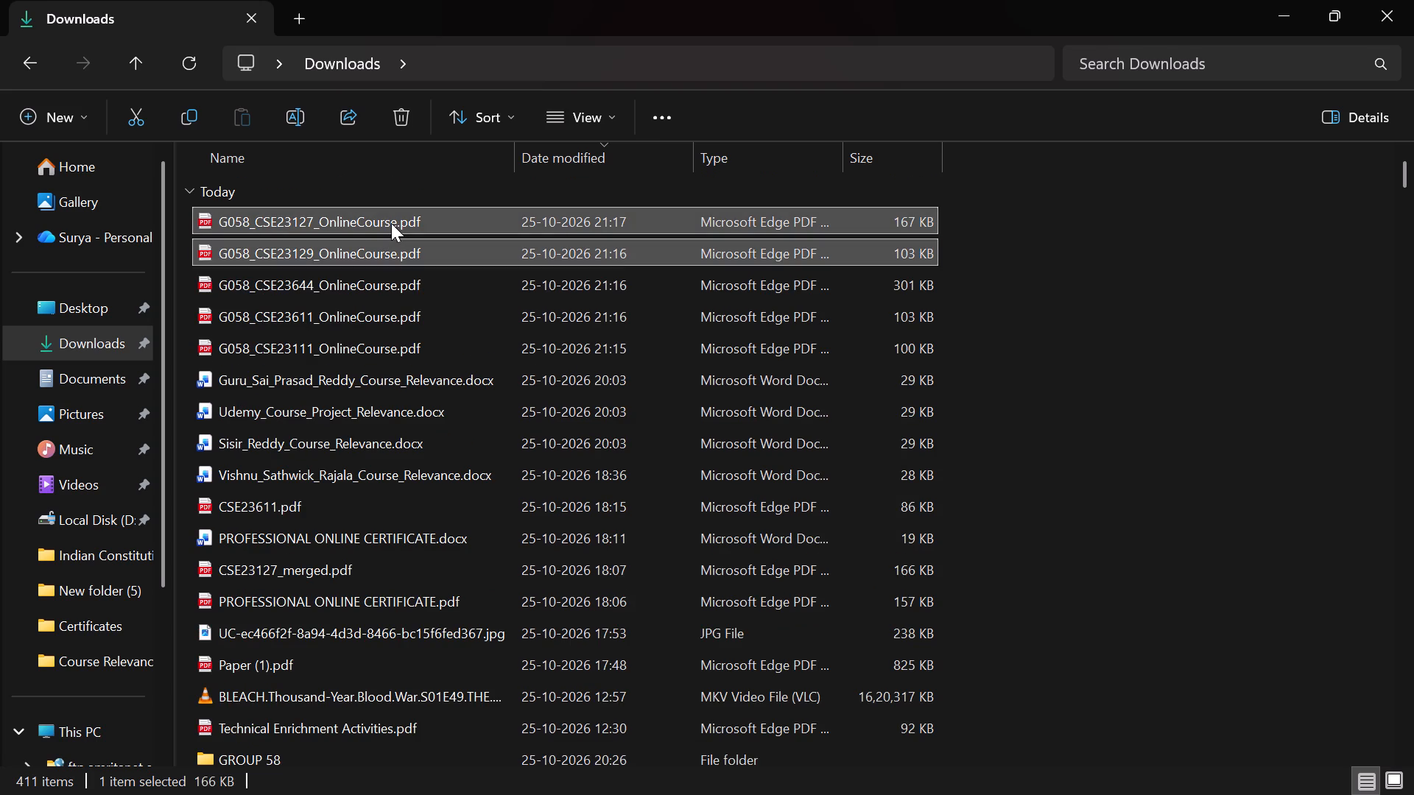
key("shift+Down")
key("shift+Down")
key("shift+Down")
key("ctrl+x")
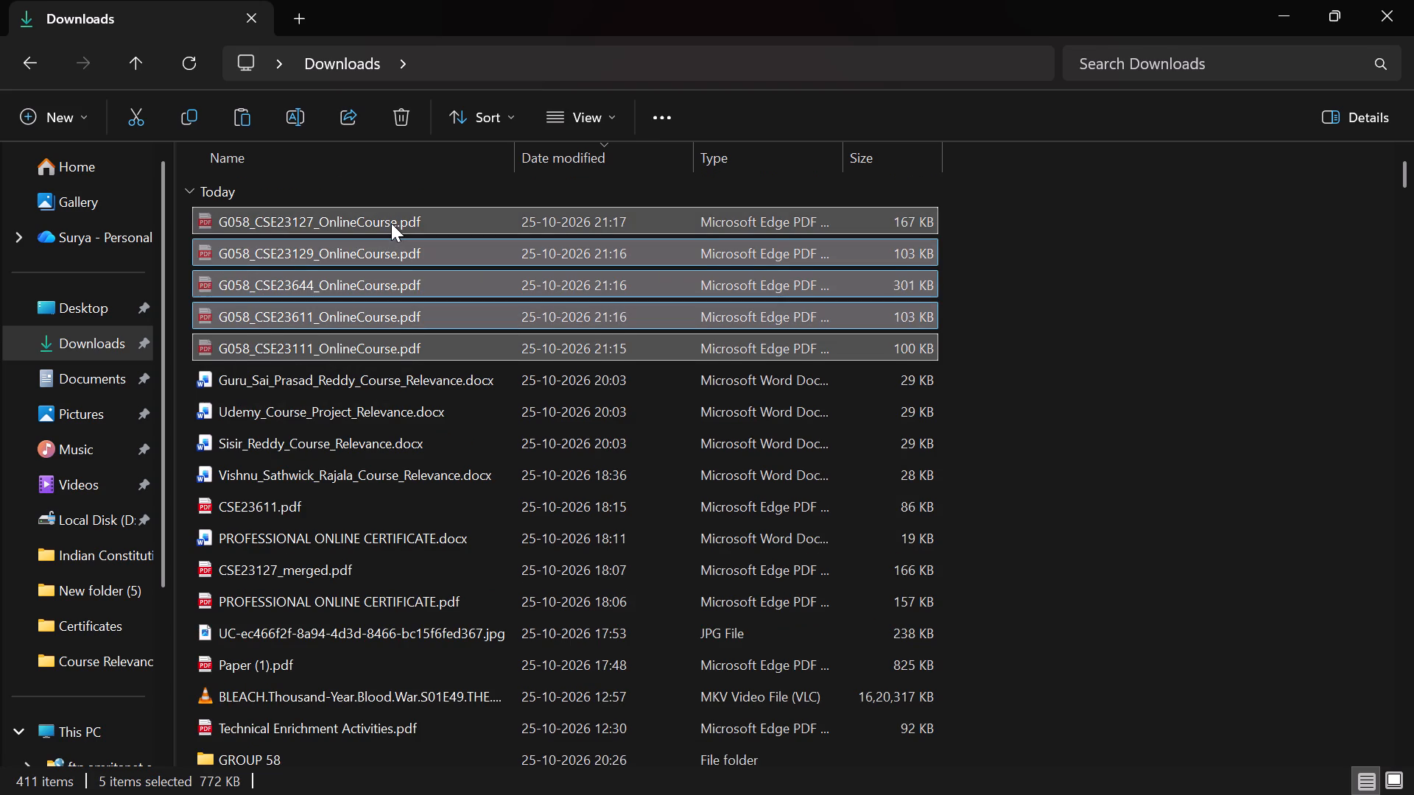
scroll(391, 223, "down", 2)
double_click(245, 600)
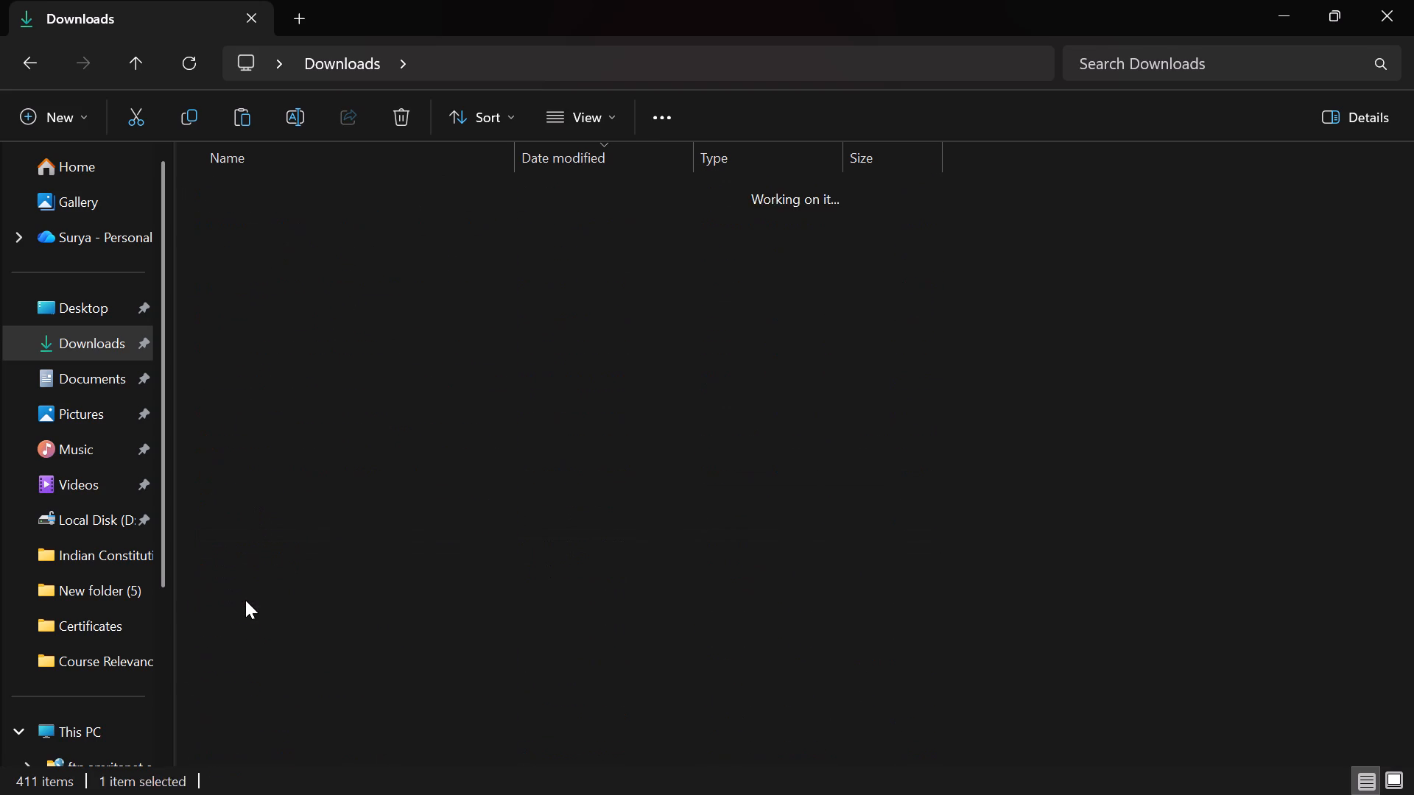
key("ctrl+v")
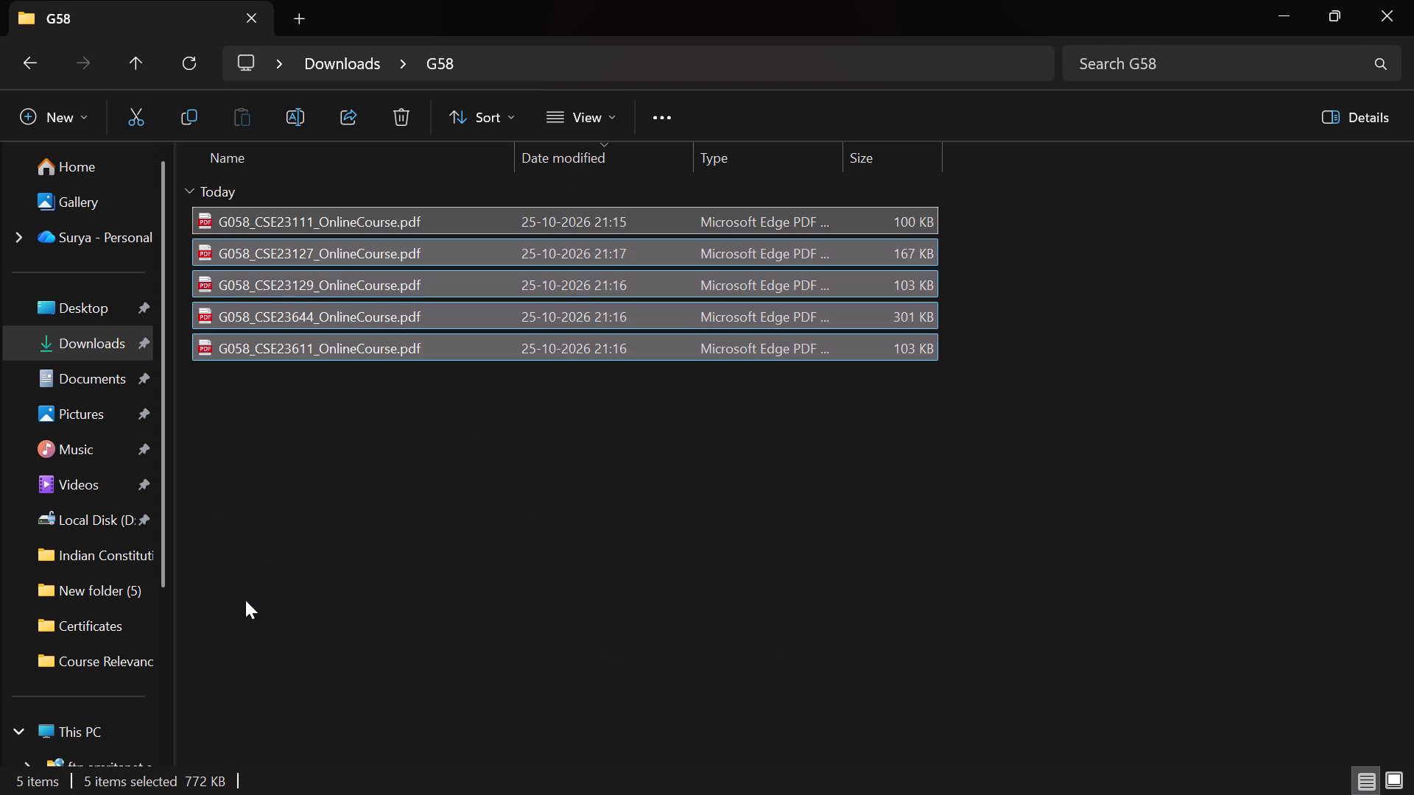
Open the first-listed PDF in the G58 folder and check its certificate and course relevance pages.
key("Down")
key("Up")
key("Return")
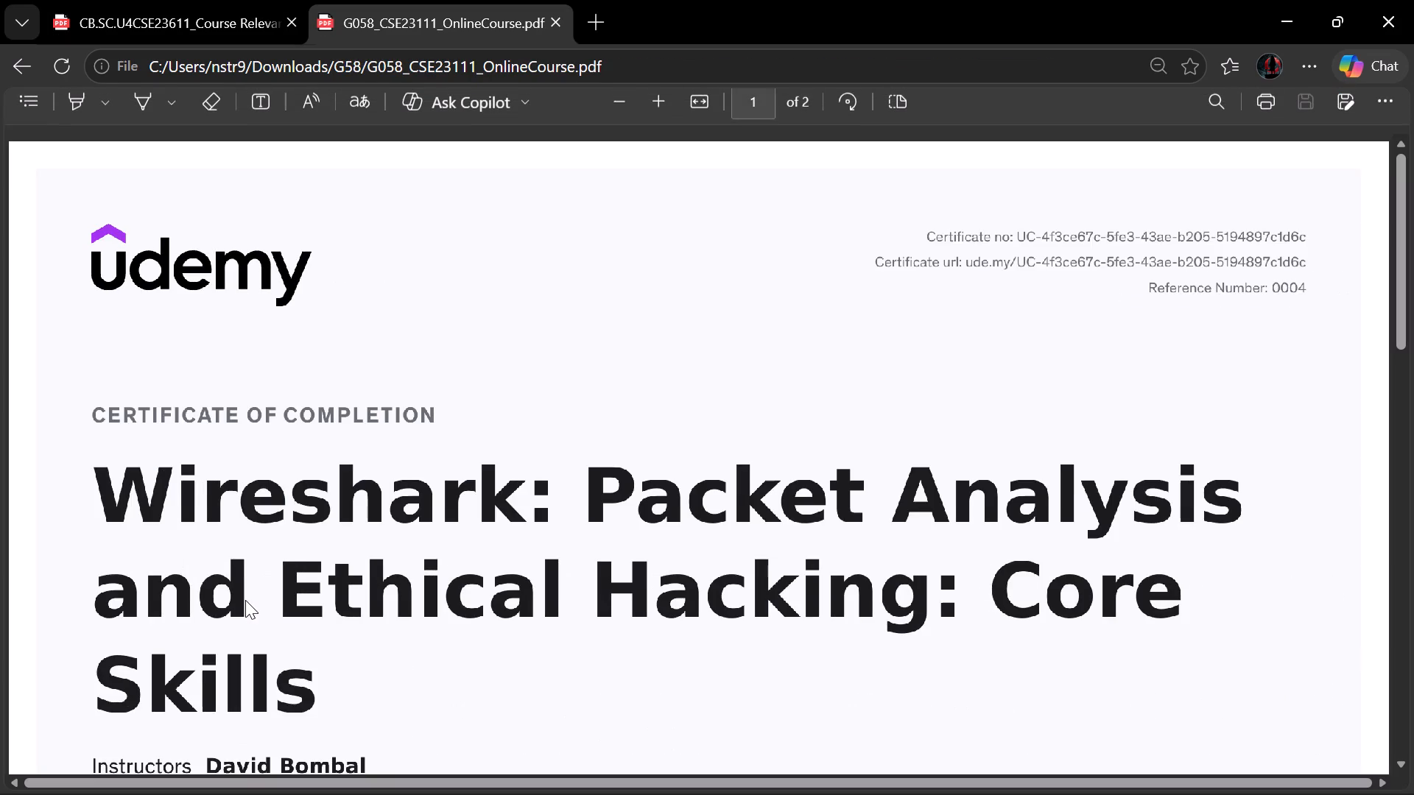
left_click(1413, 0)
key("Return")
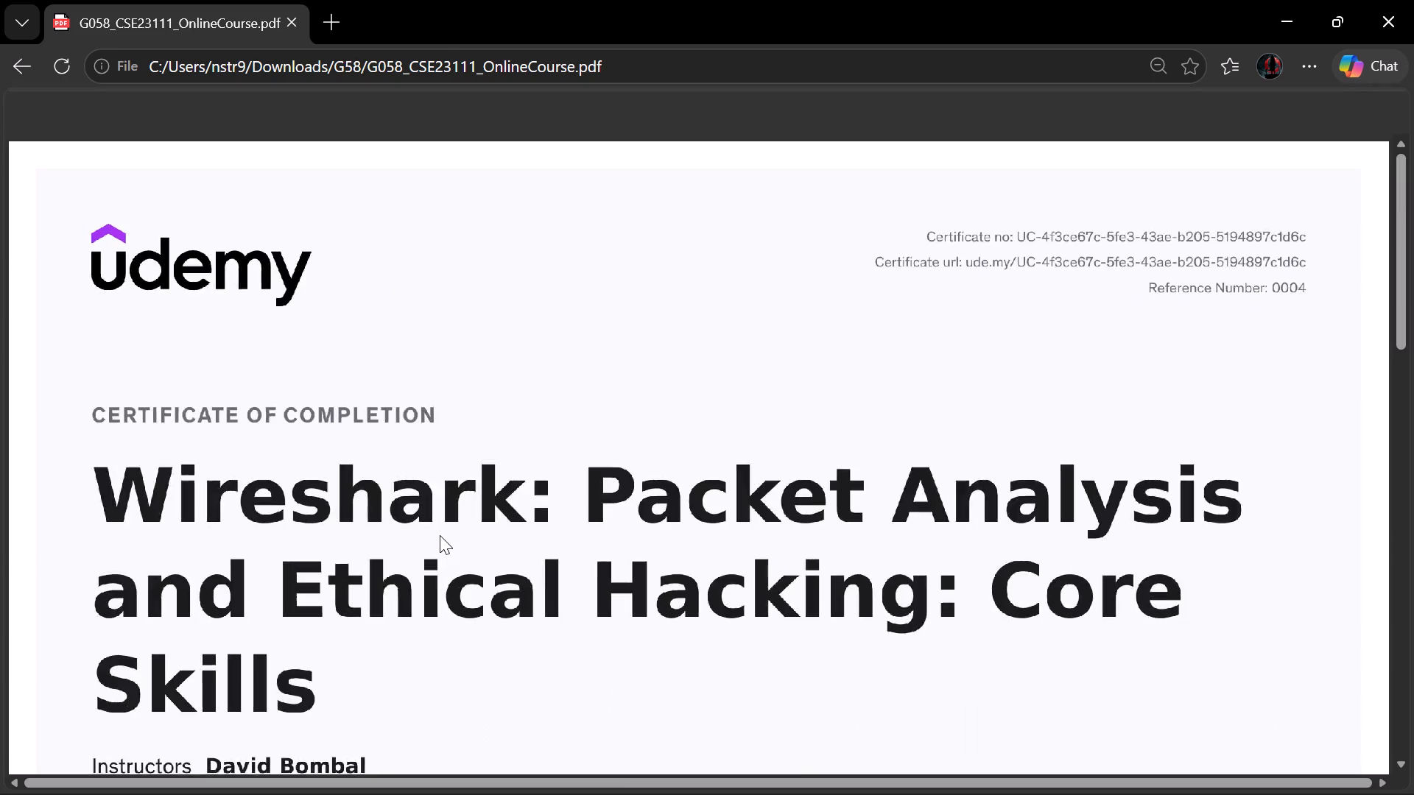
scroll(440, 535, "down", 14)
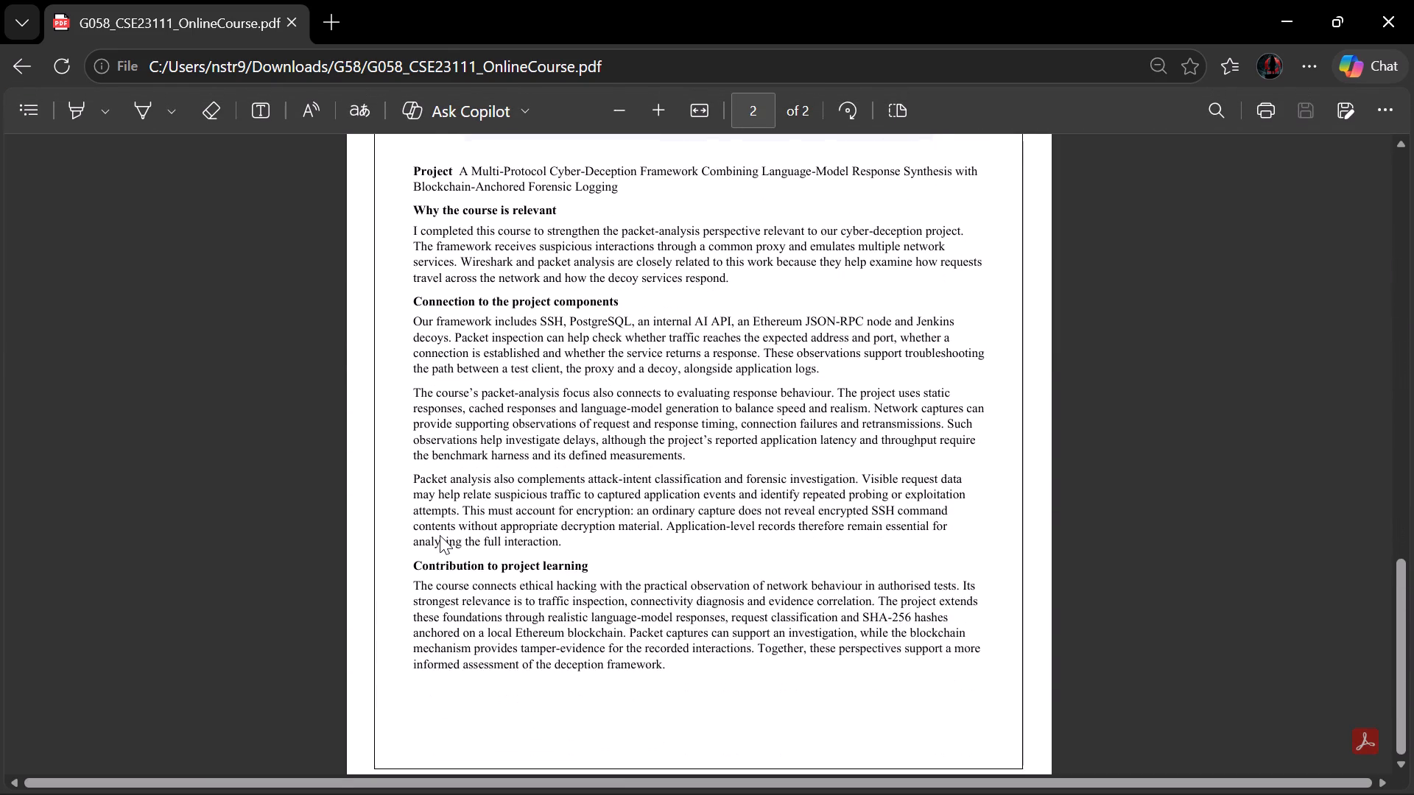
scroll(440, 535, "up", 1)
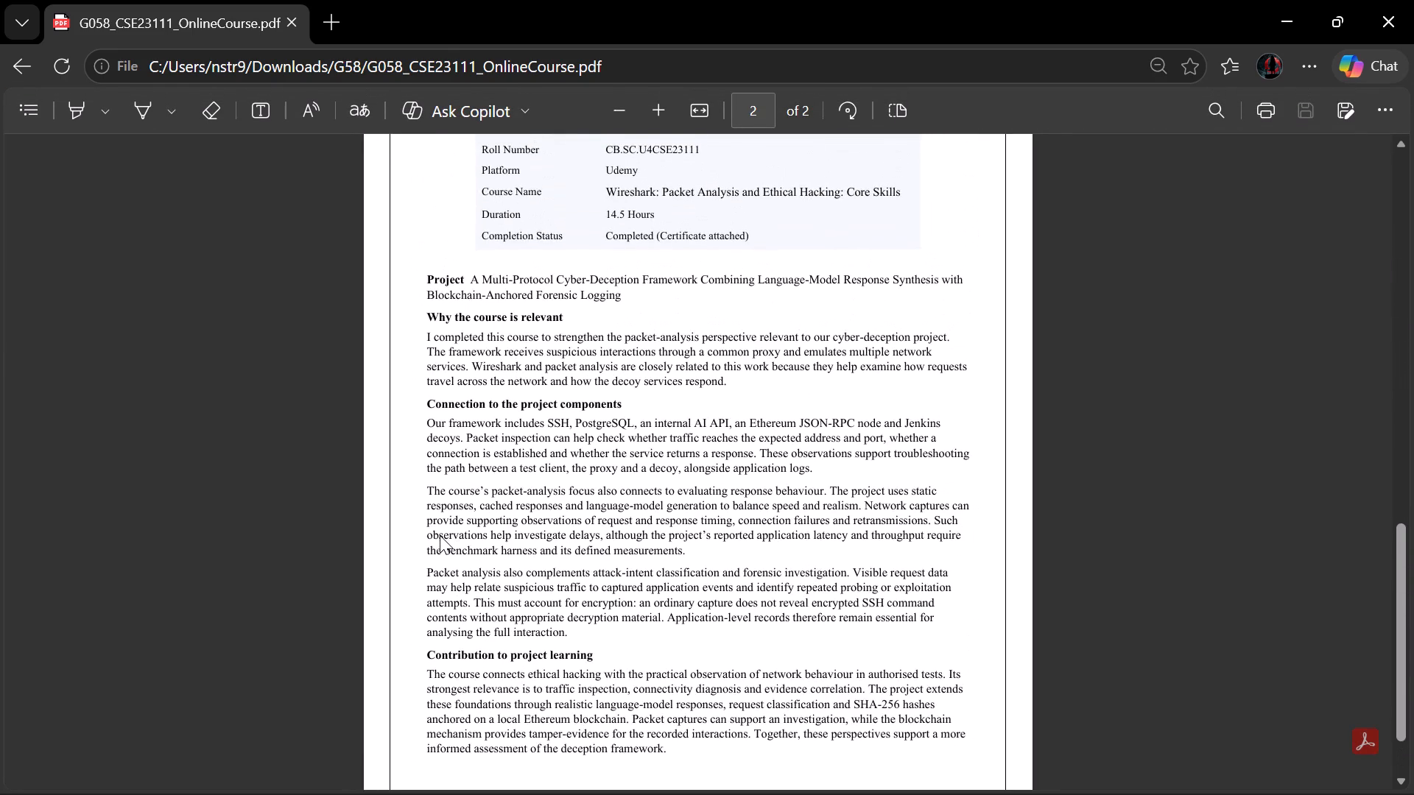
scroll(440, 535, "up", 1)
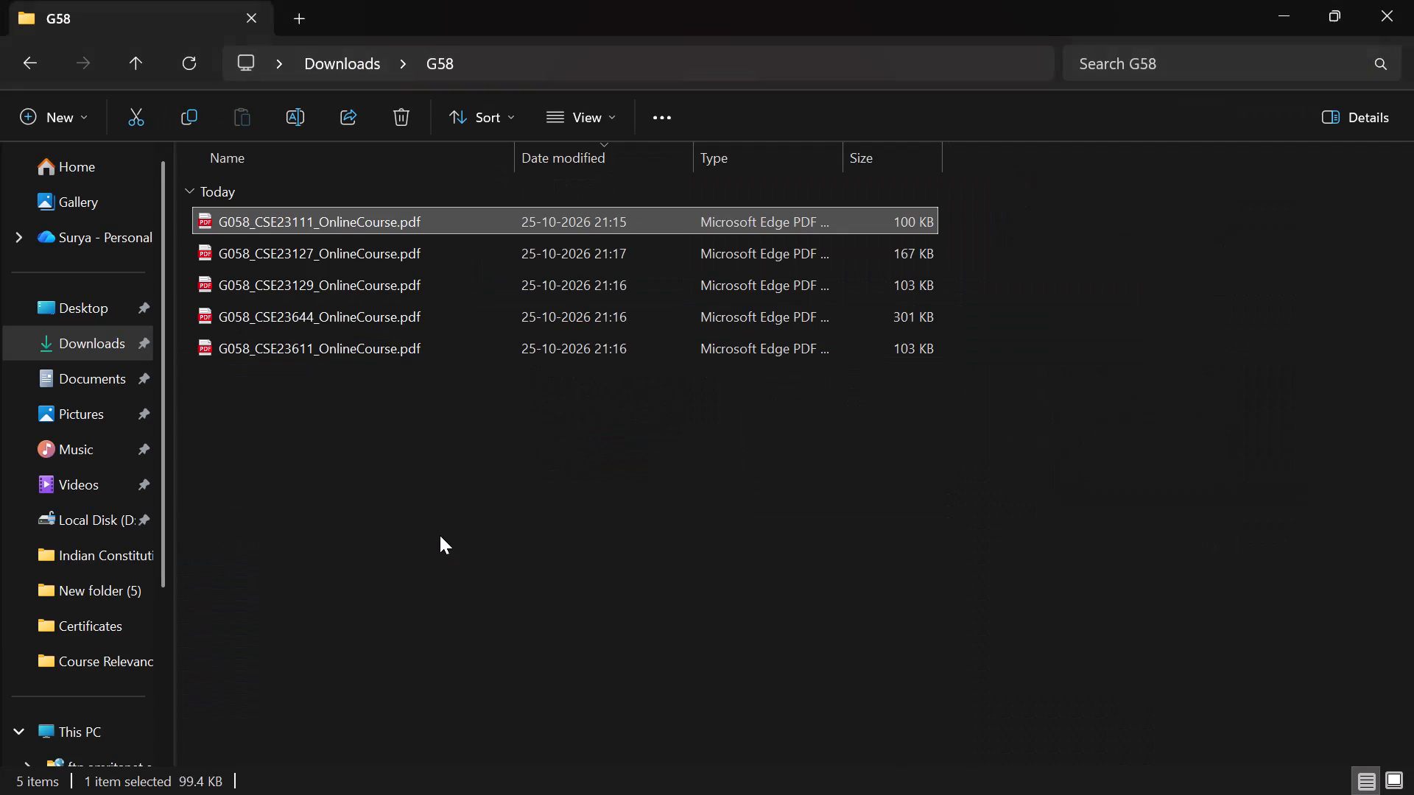
Open the second- and third-listed PDFs in the G58 folder and check that each certificate precedes the relevance write-up.
double_click(234, 244)
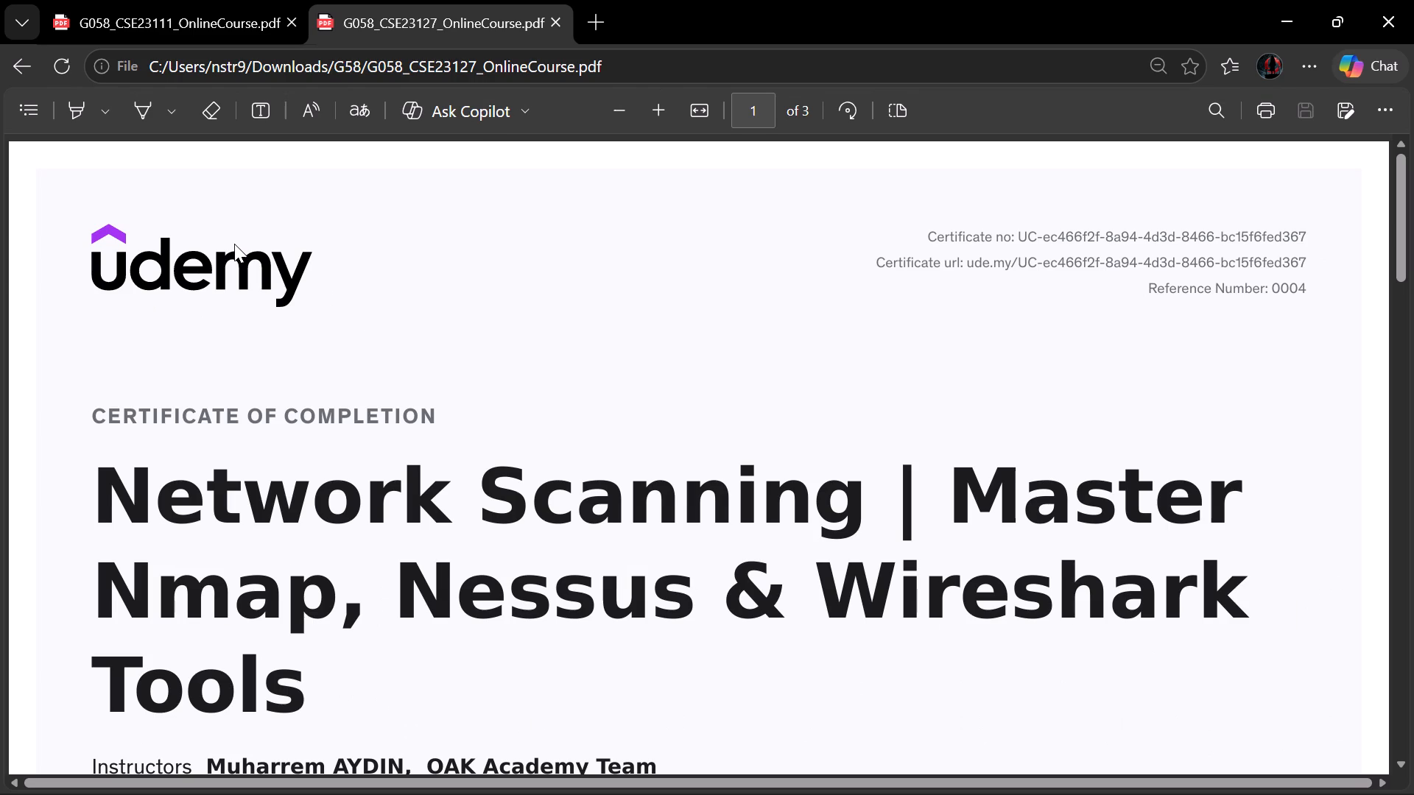
scroll(234, 244, "down", 7)
scroll(278, 169, "down", 3)
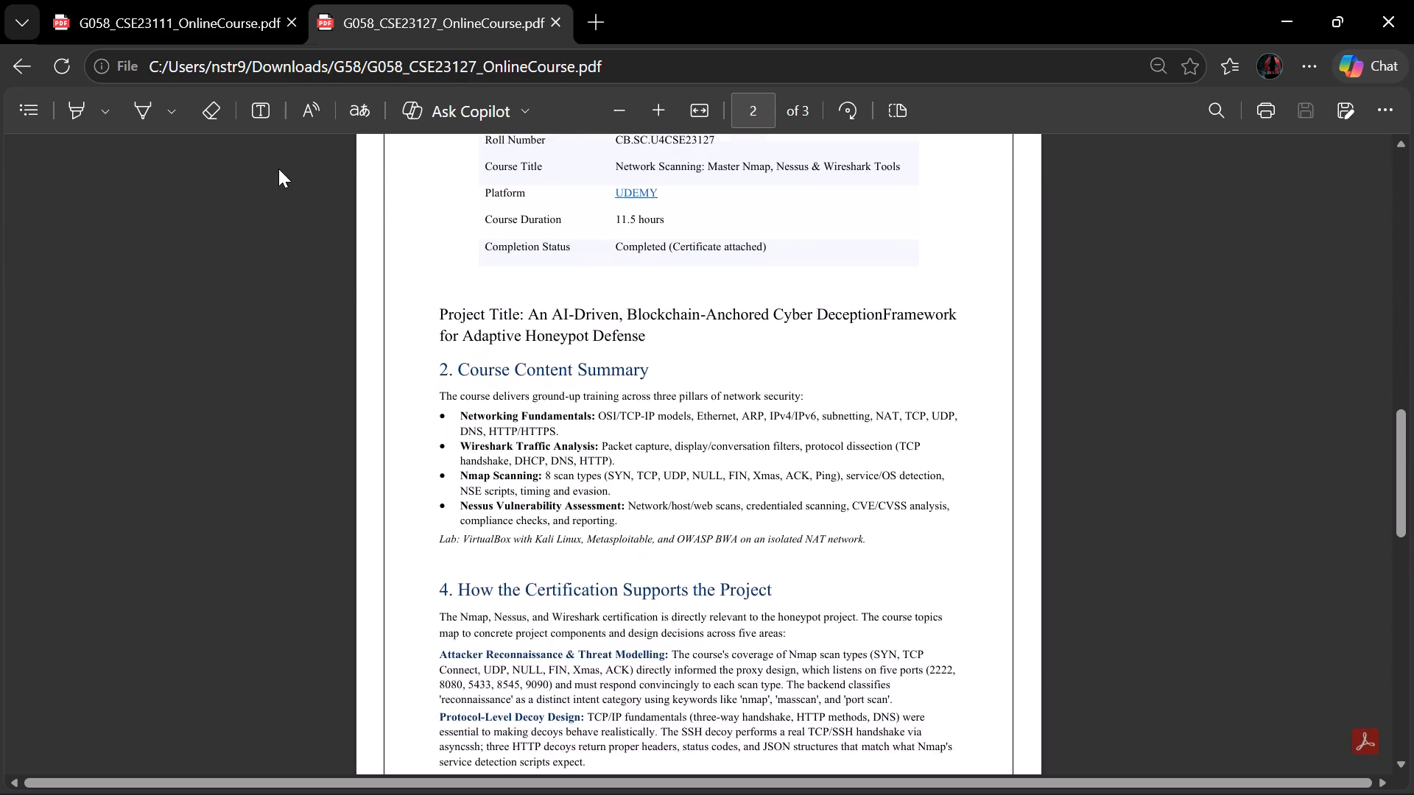
scroll(278, 169, "down", 4)
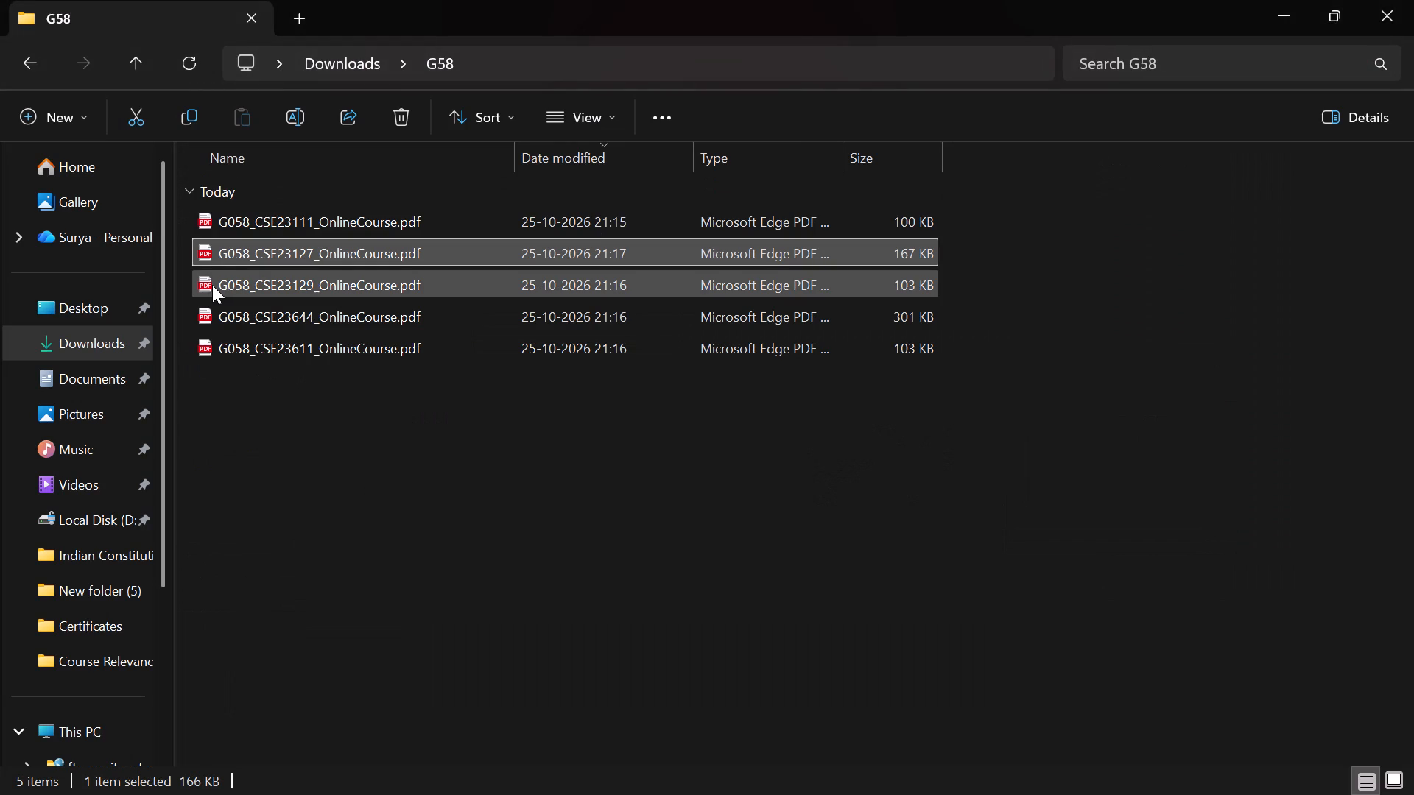
double_click(212, 285)
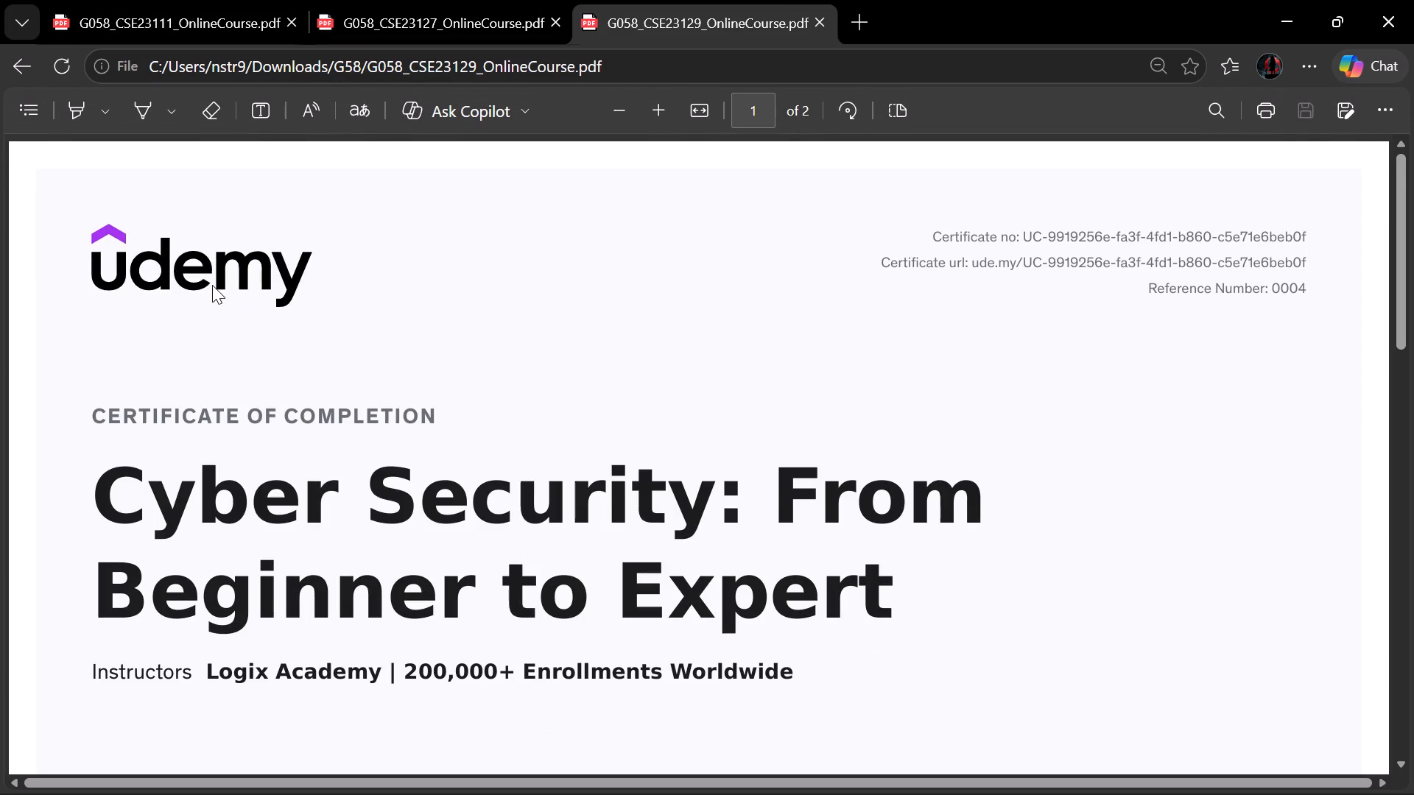
scroll(212, 285, "down", 5)
scroll(212, 285, "up", 1)
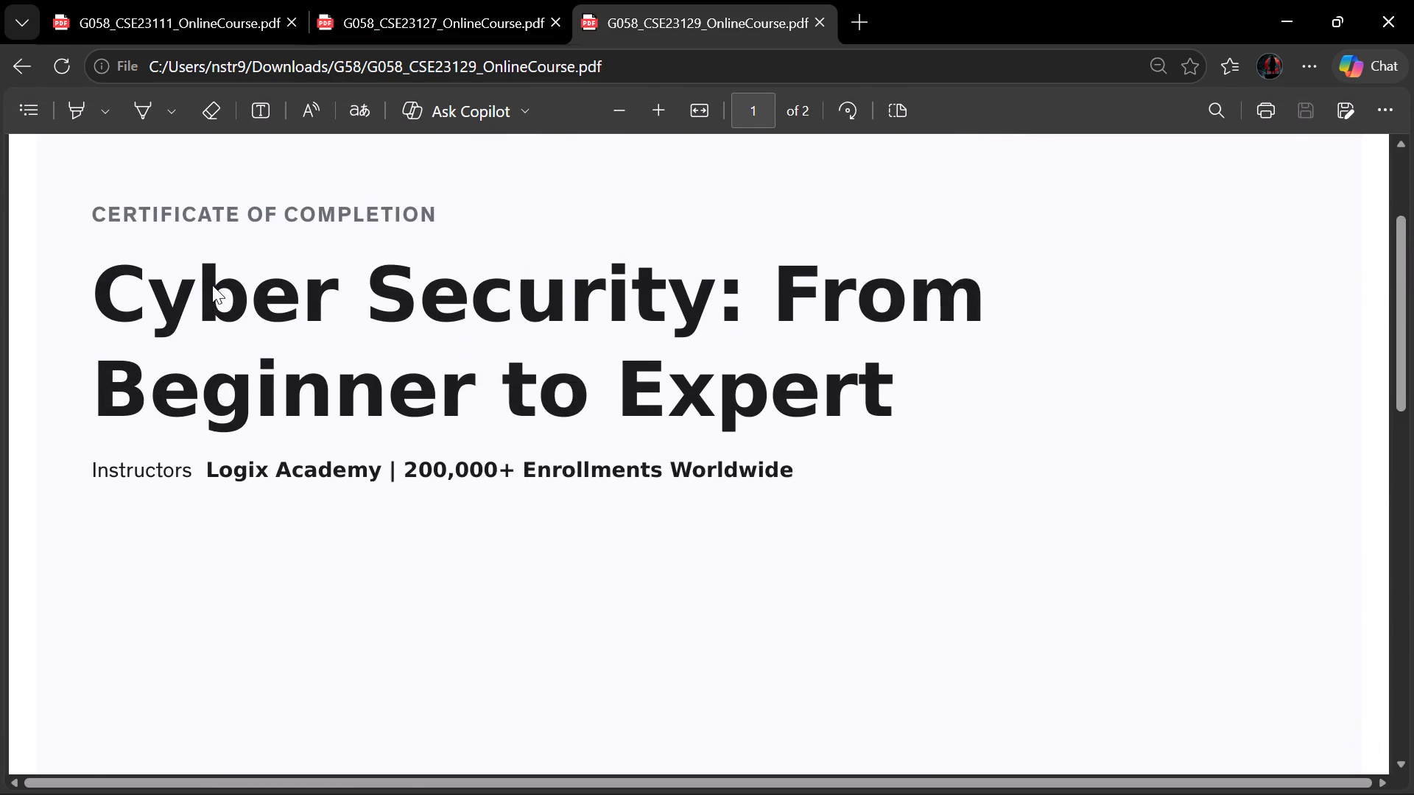
Open the fourth-listed PDF in the G58 folder and compare its certificate with the relevance page's details and project text.
double_click(255, 317)
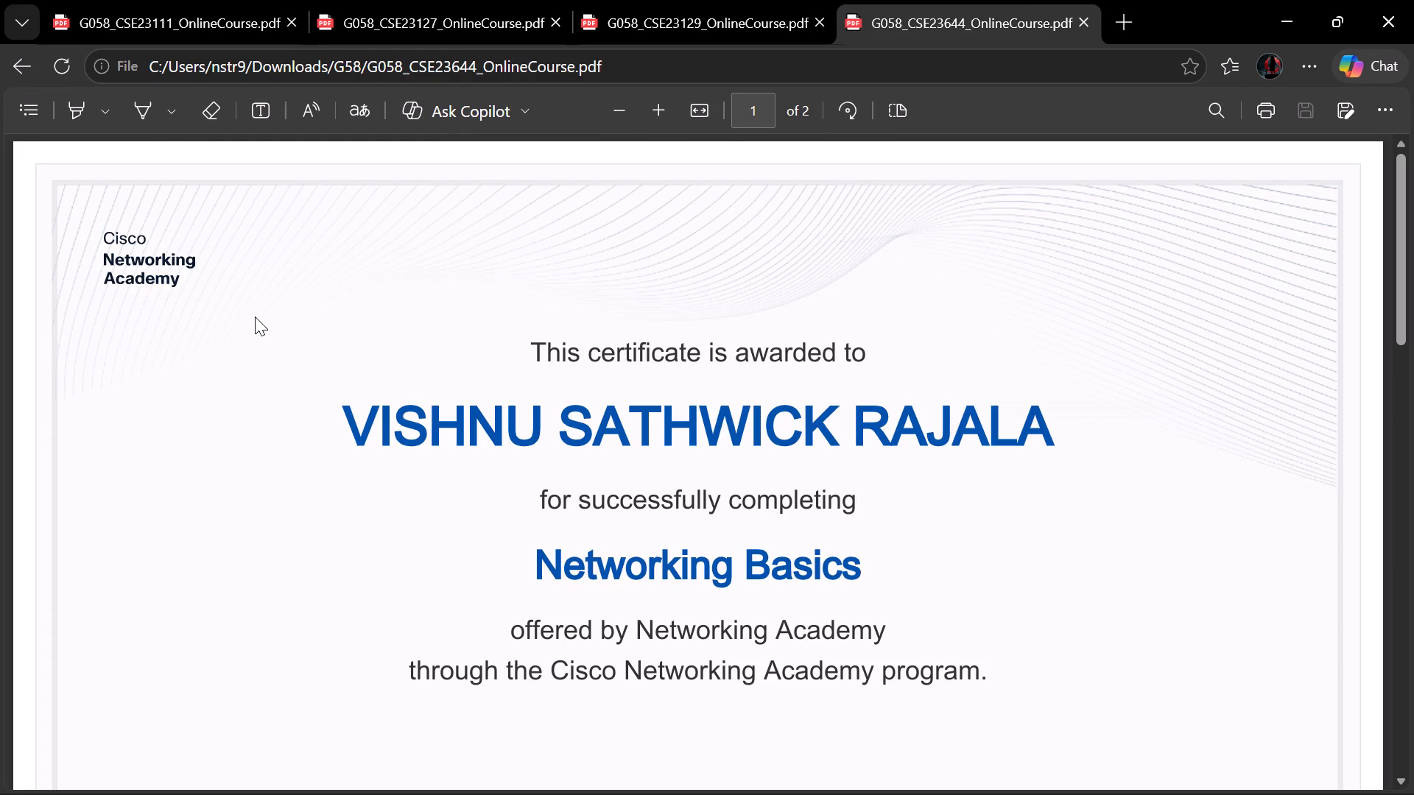
scroll(399, 437, "down", 13)
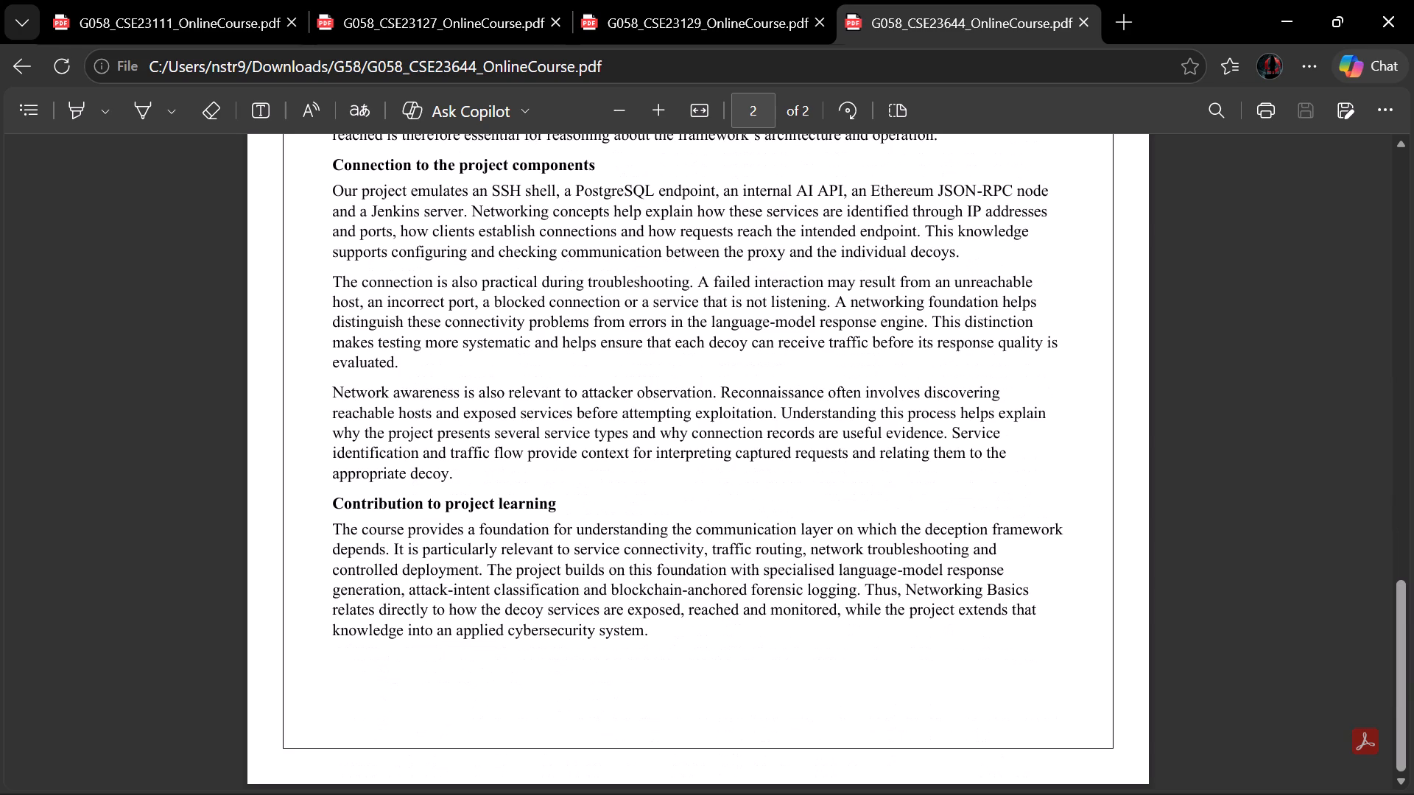
scroll(399, 437, "up", 12)
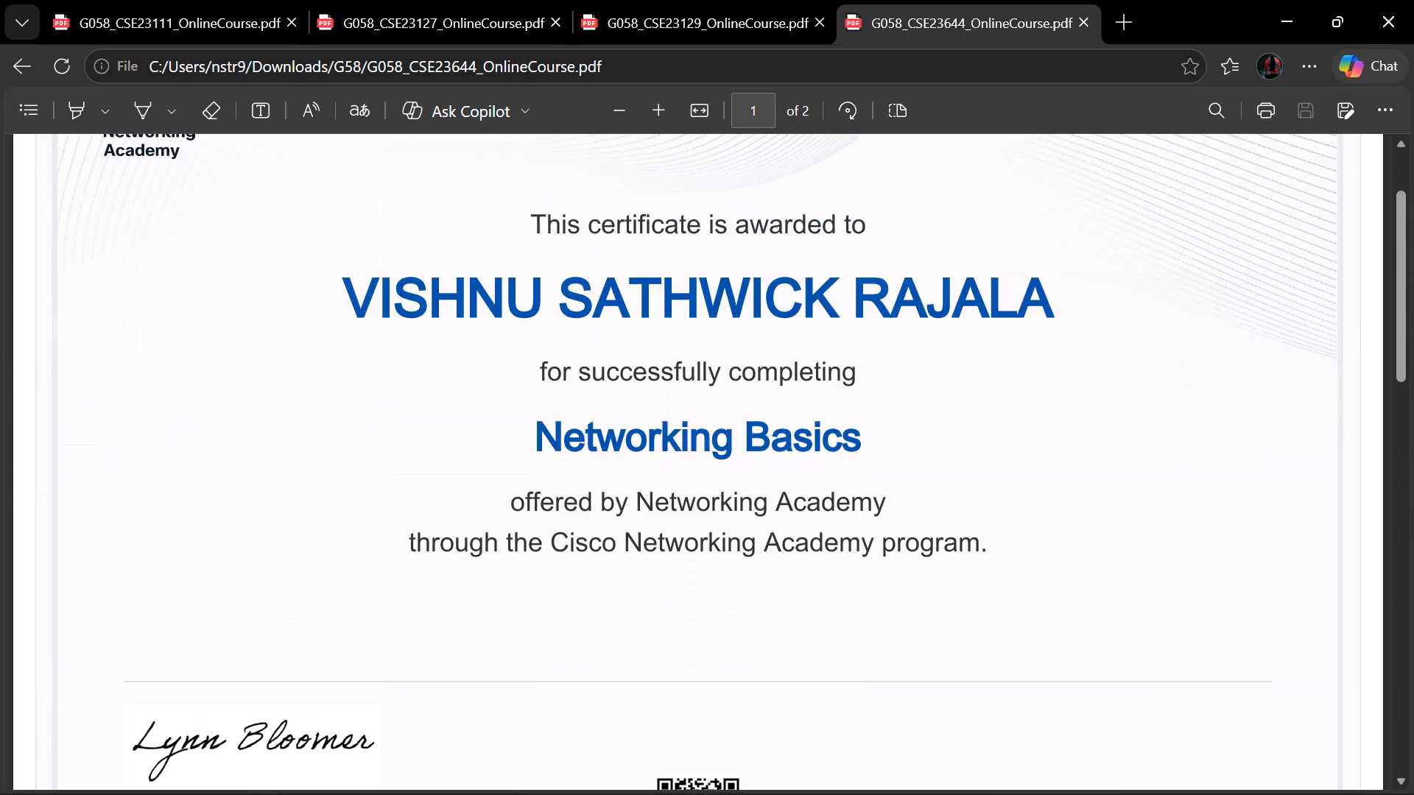
scroll(399, 437, "down", 7)
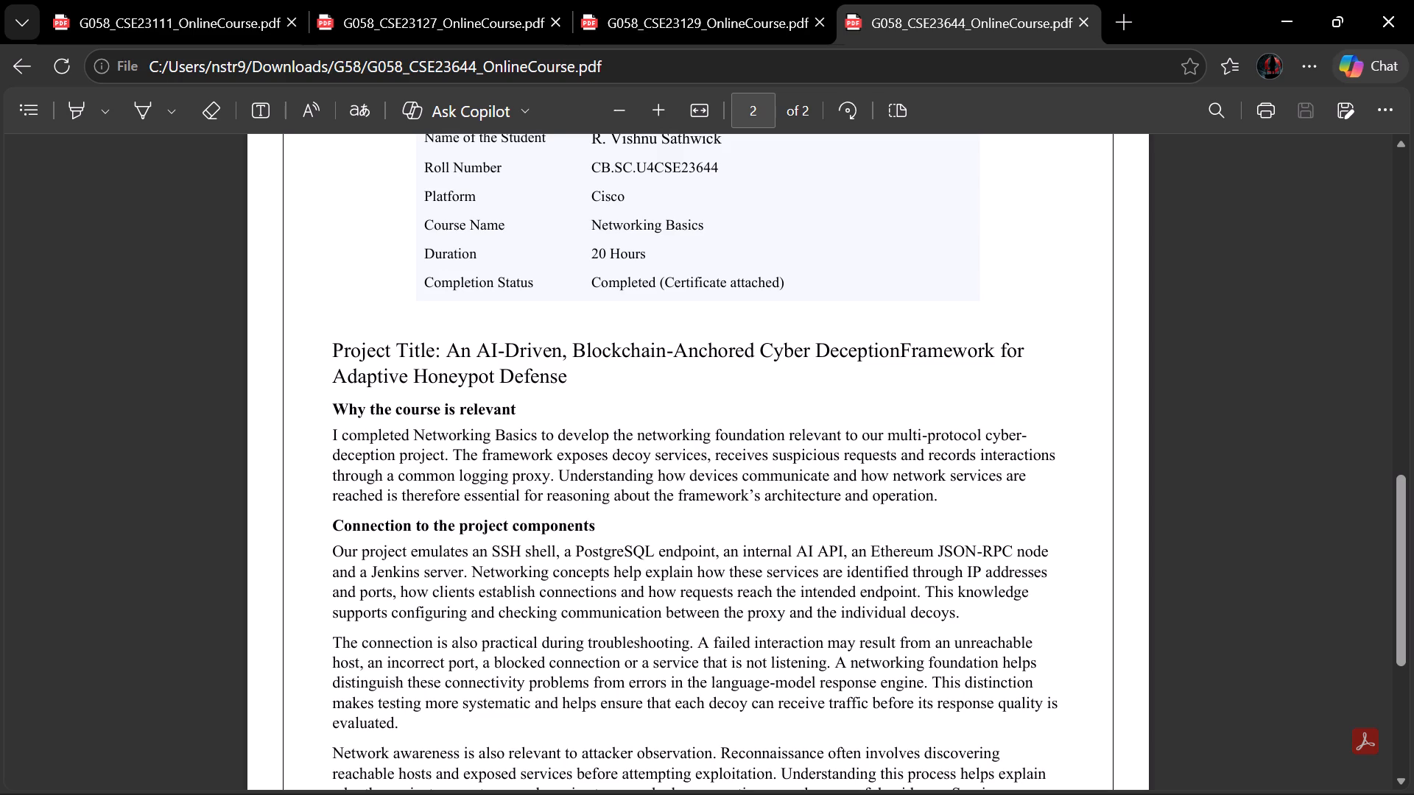
scroll(399, 437, "up", 8)
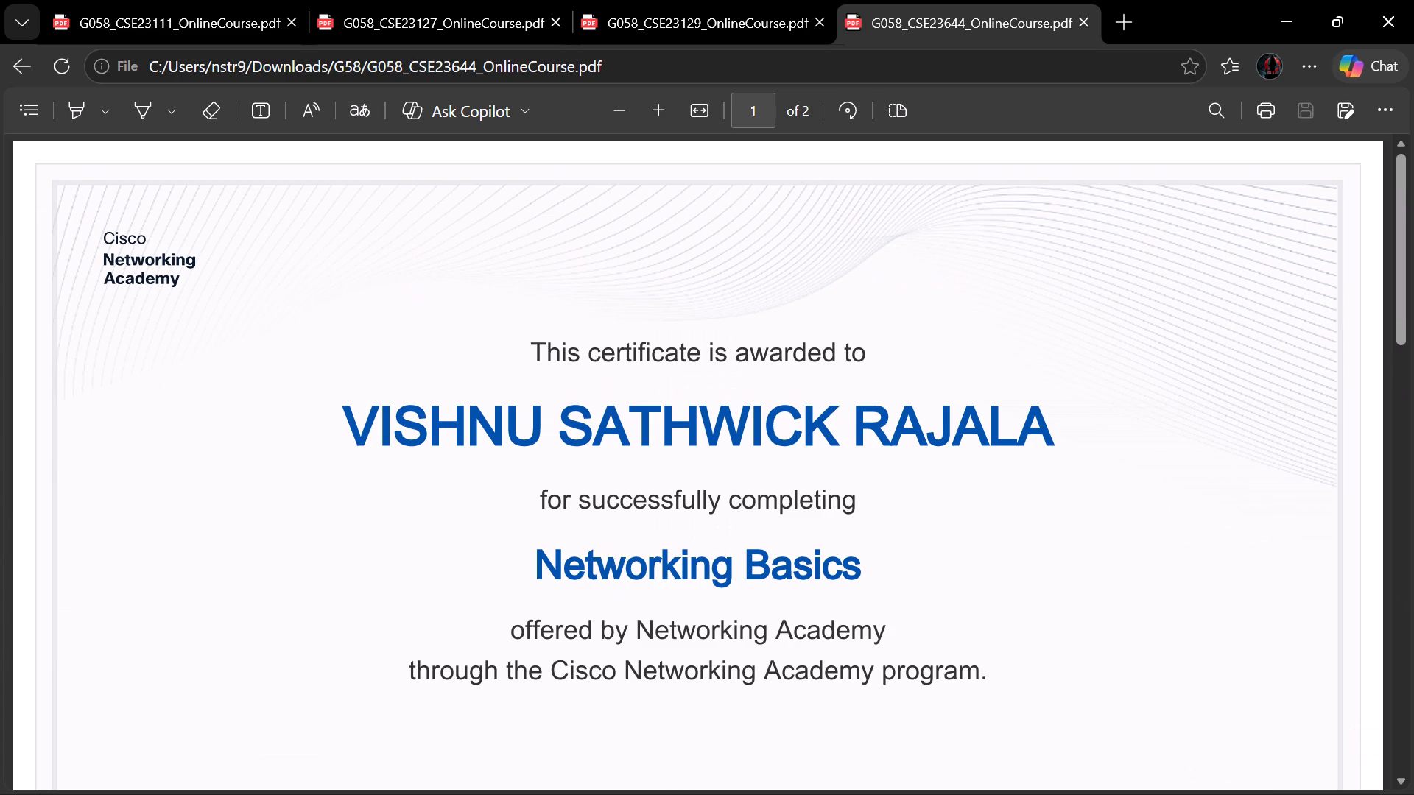
scroll(399, 437, "down", 13)
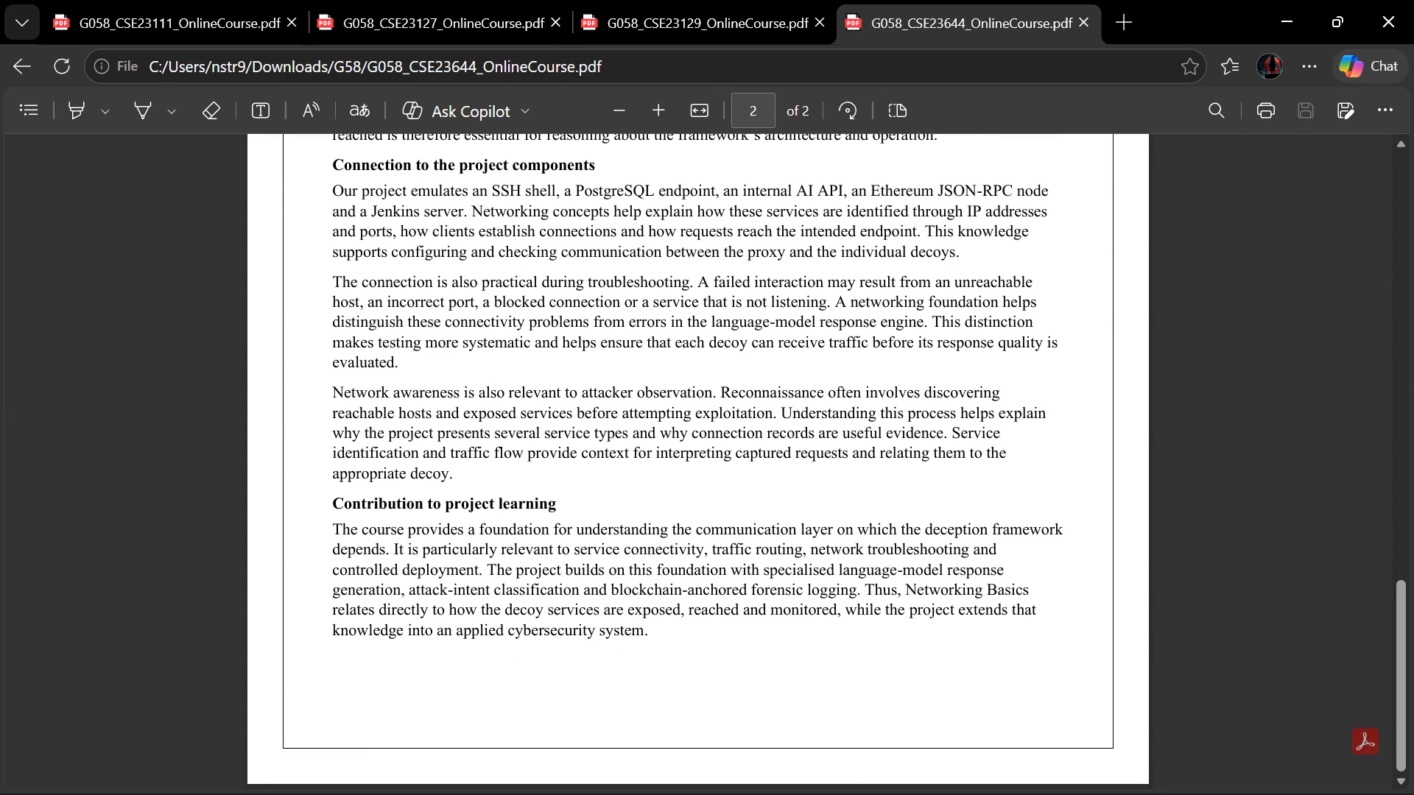
scroll(399, 437, "up", 8)
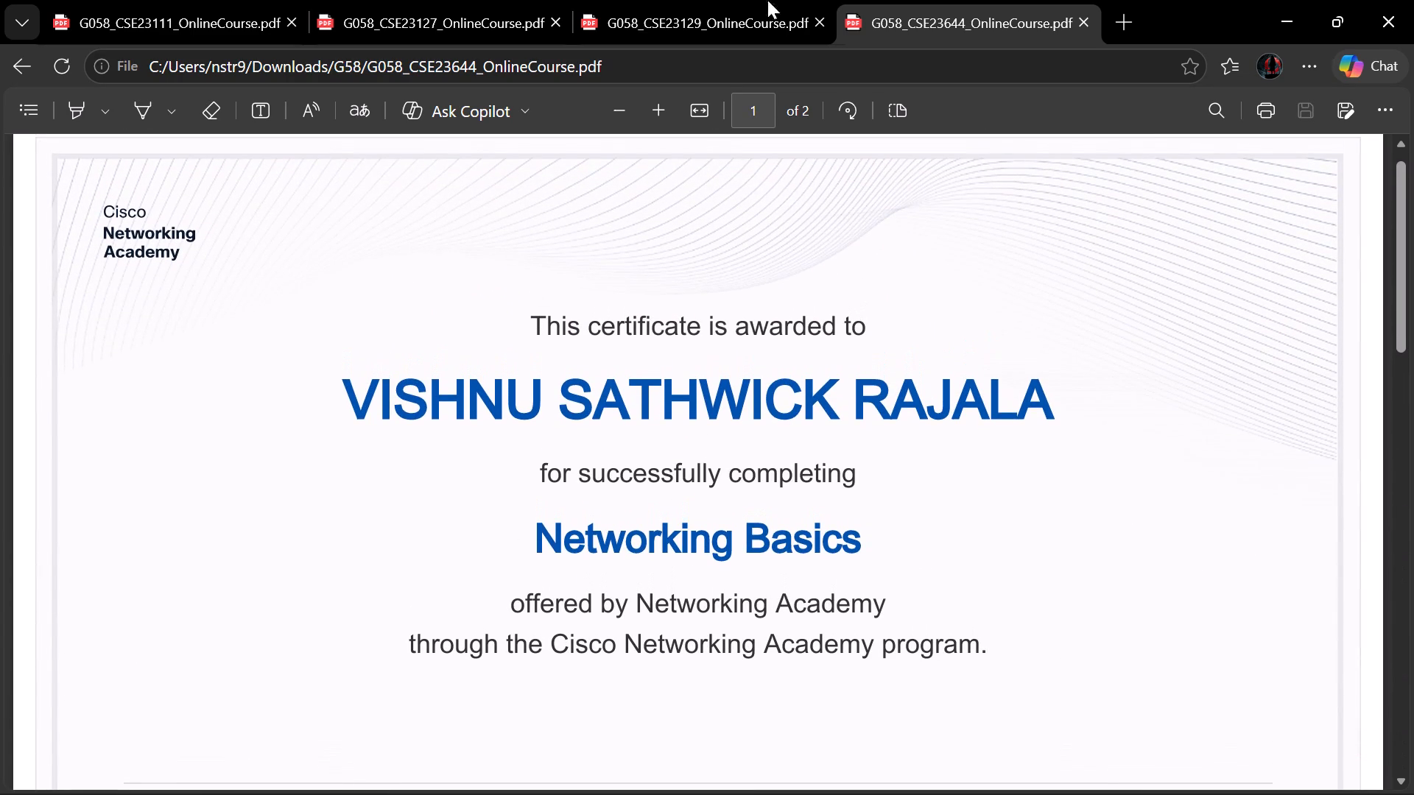
left_click(713, 0)
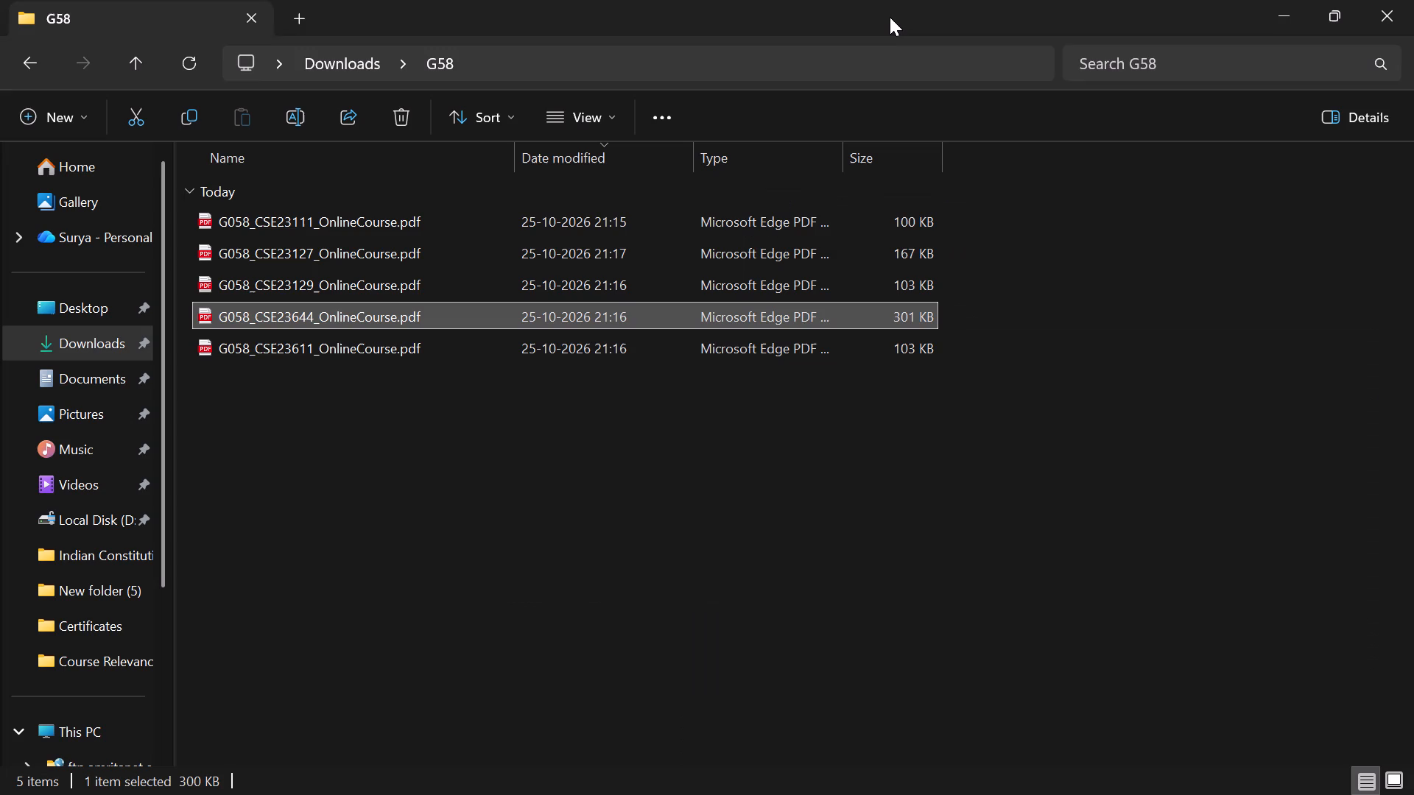
Open the fifth-listed PDF in the G58 folder and check its certificate, student details table and relevance write-up.
key("Down")
key("Return")
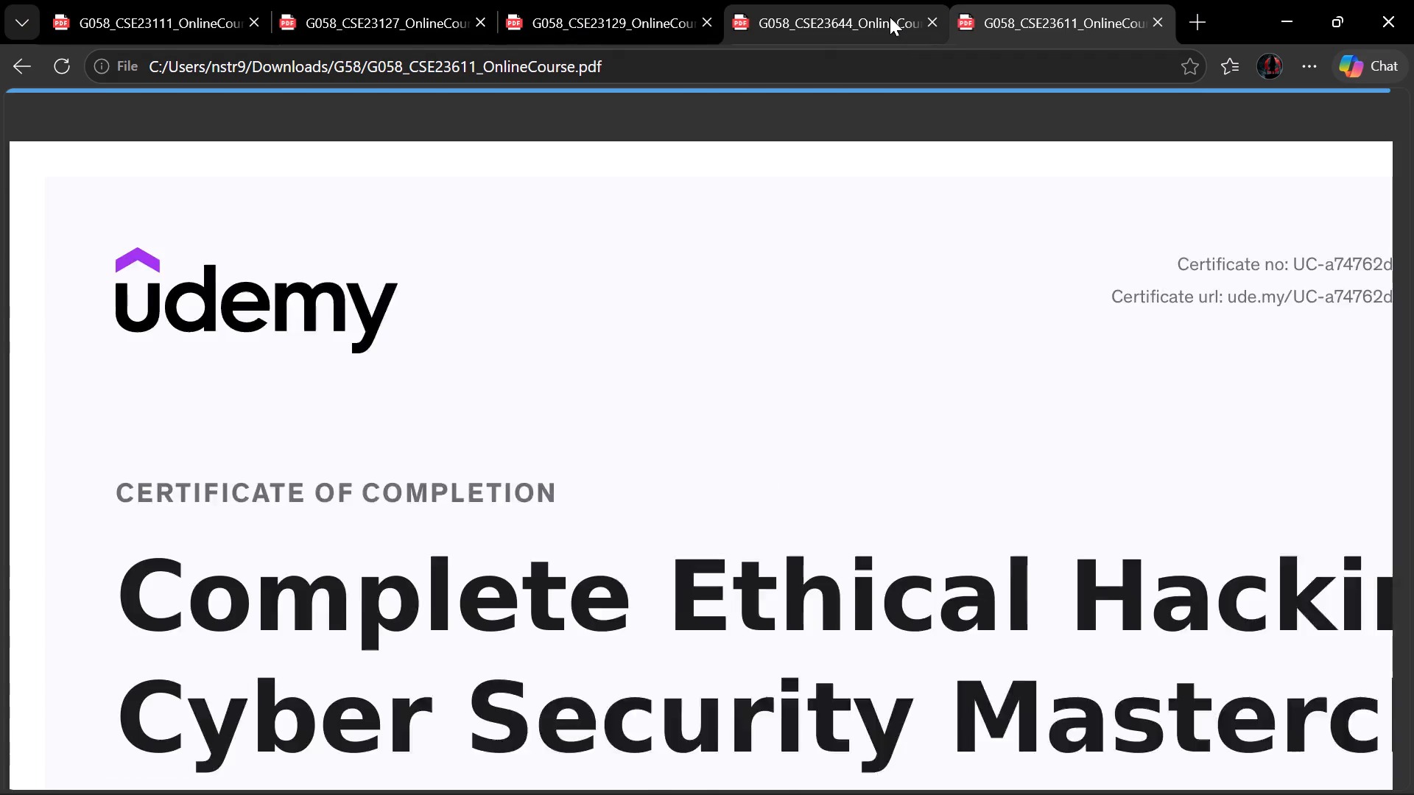
scroll(511, 405, "down", 14)
scroll(511, 405, "up", 3)
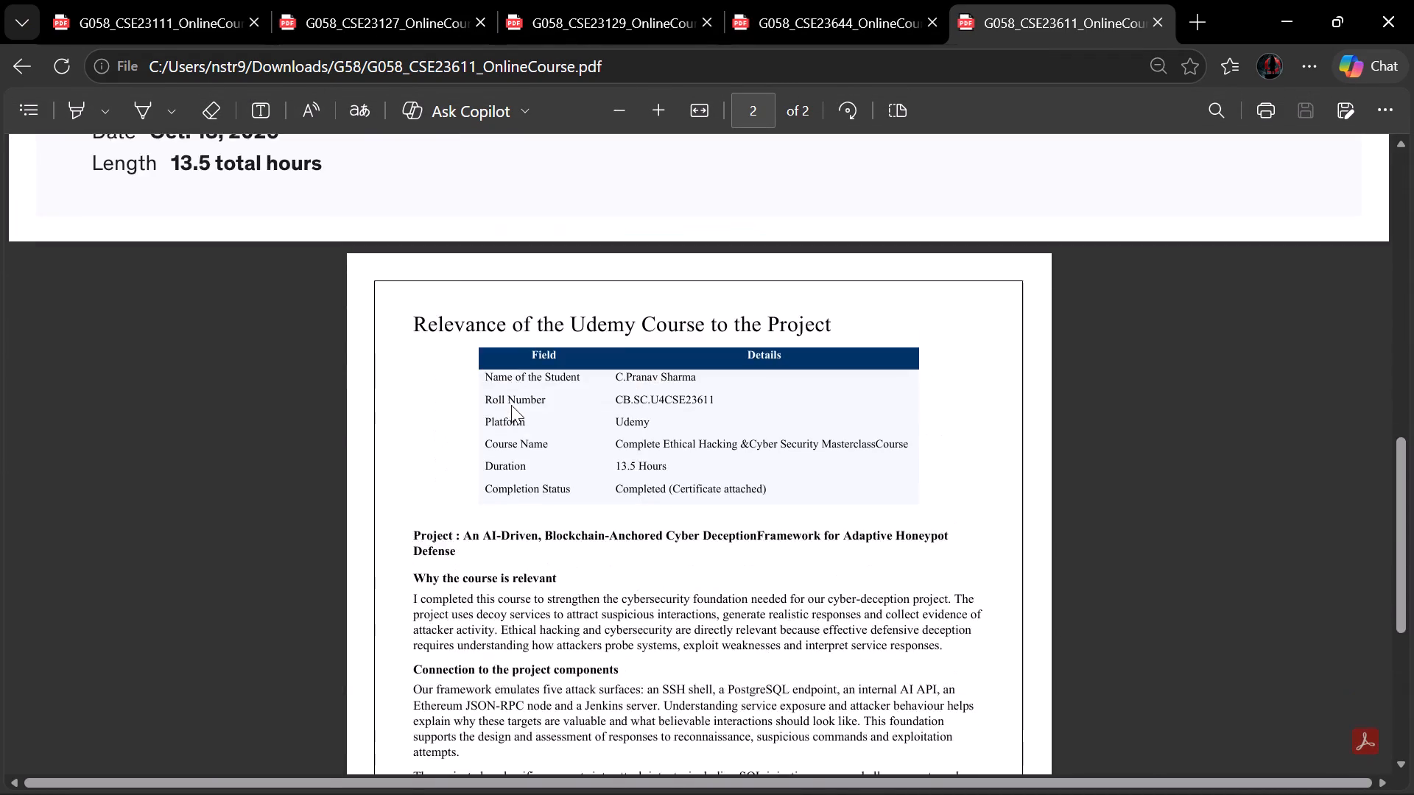
scroll(511, 405, "up", 11)
scroll(511, 405, "down", 5)
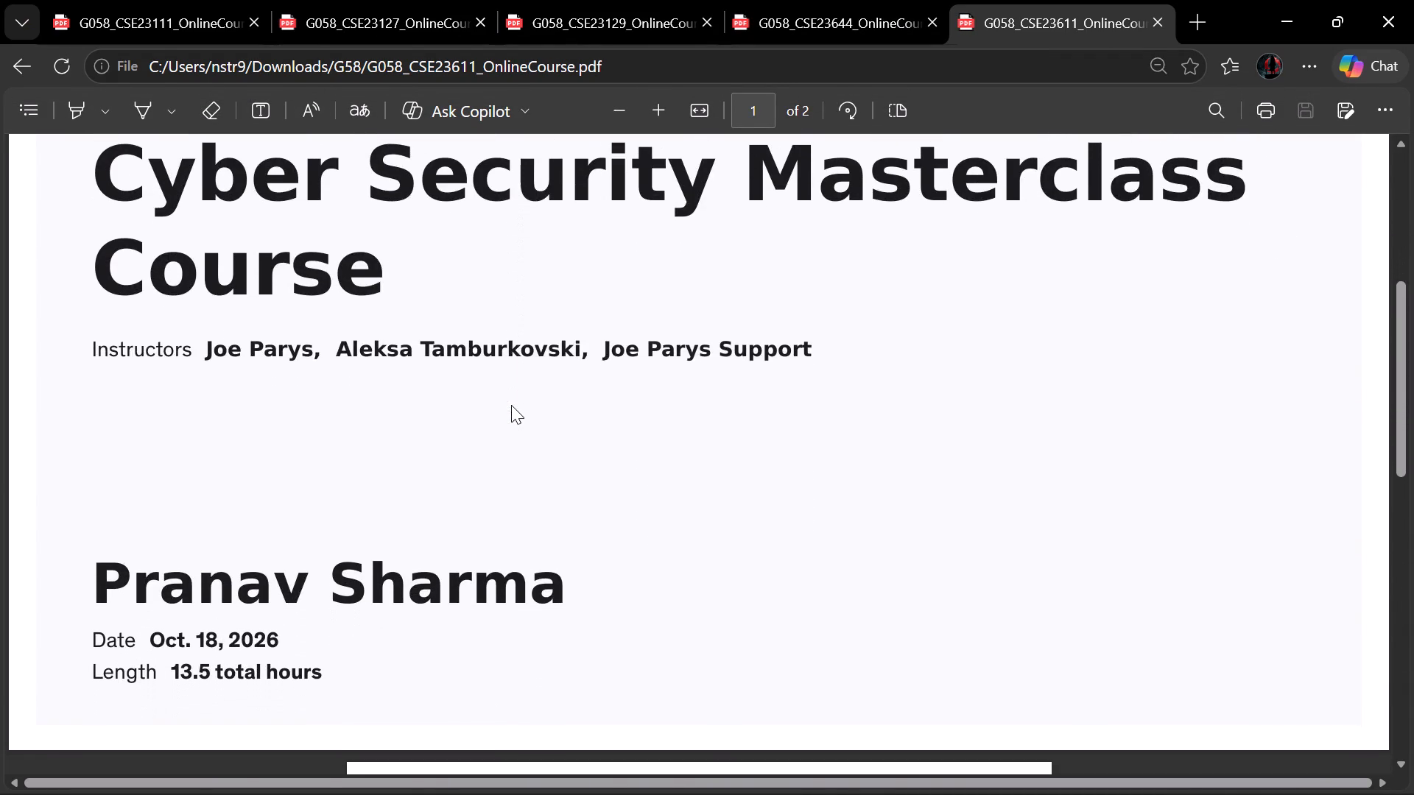
scroll(511, 405, "down", 6)
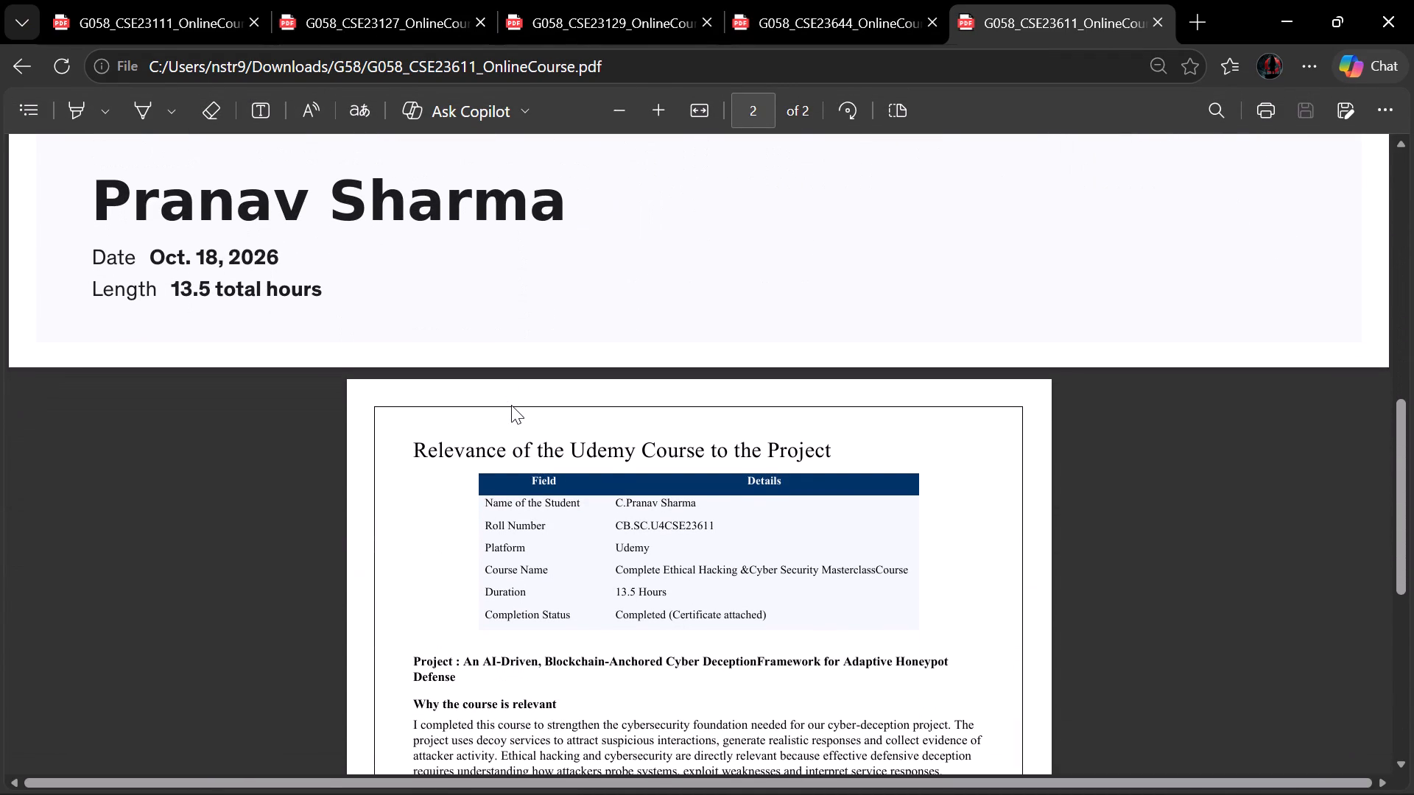
scroll(511, 405, "down", 2)
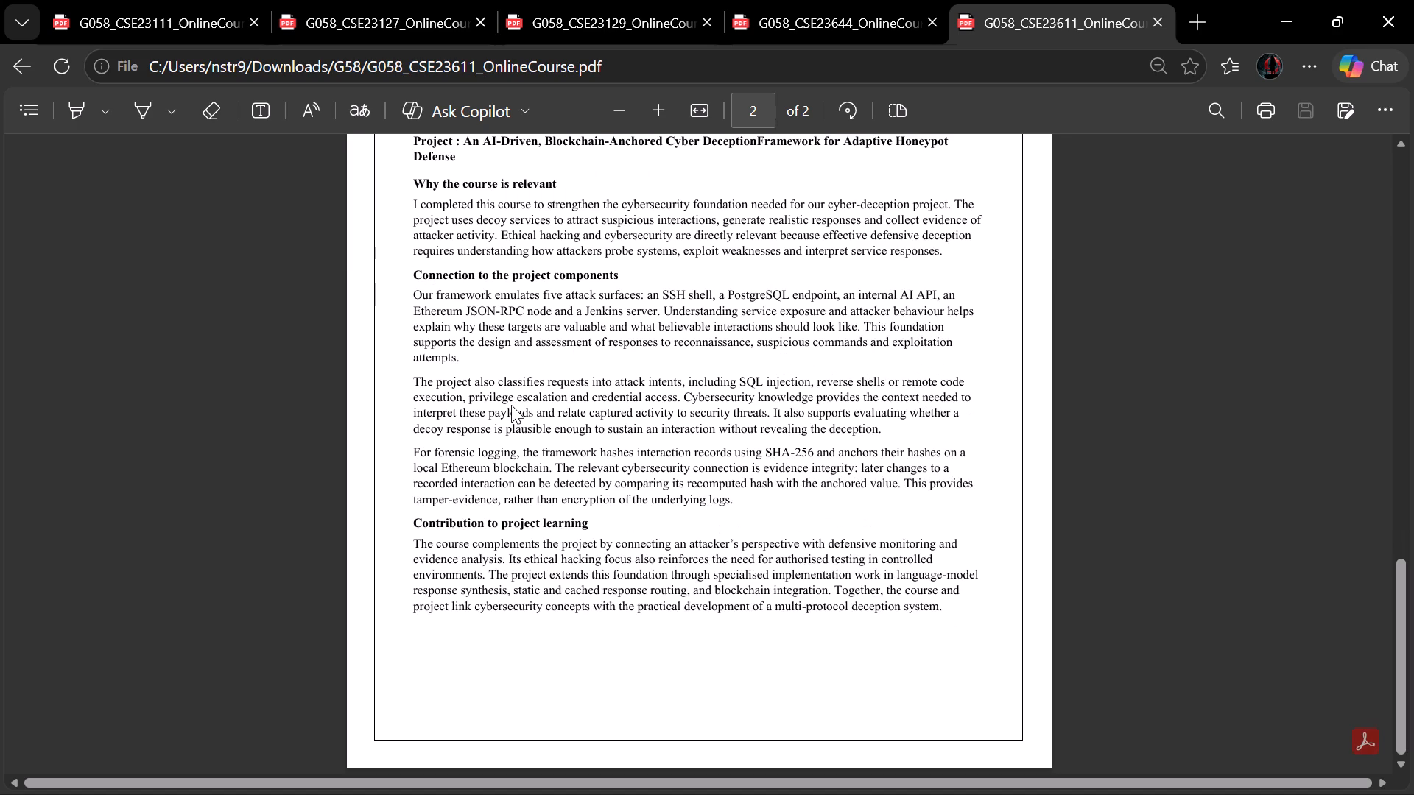
scroll(511, 405, "up", 7)
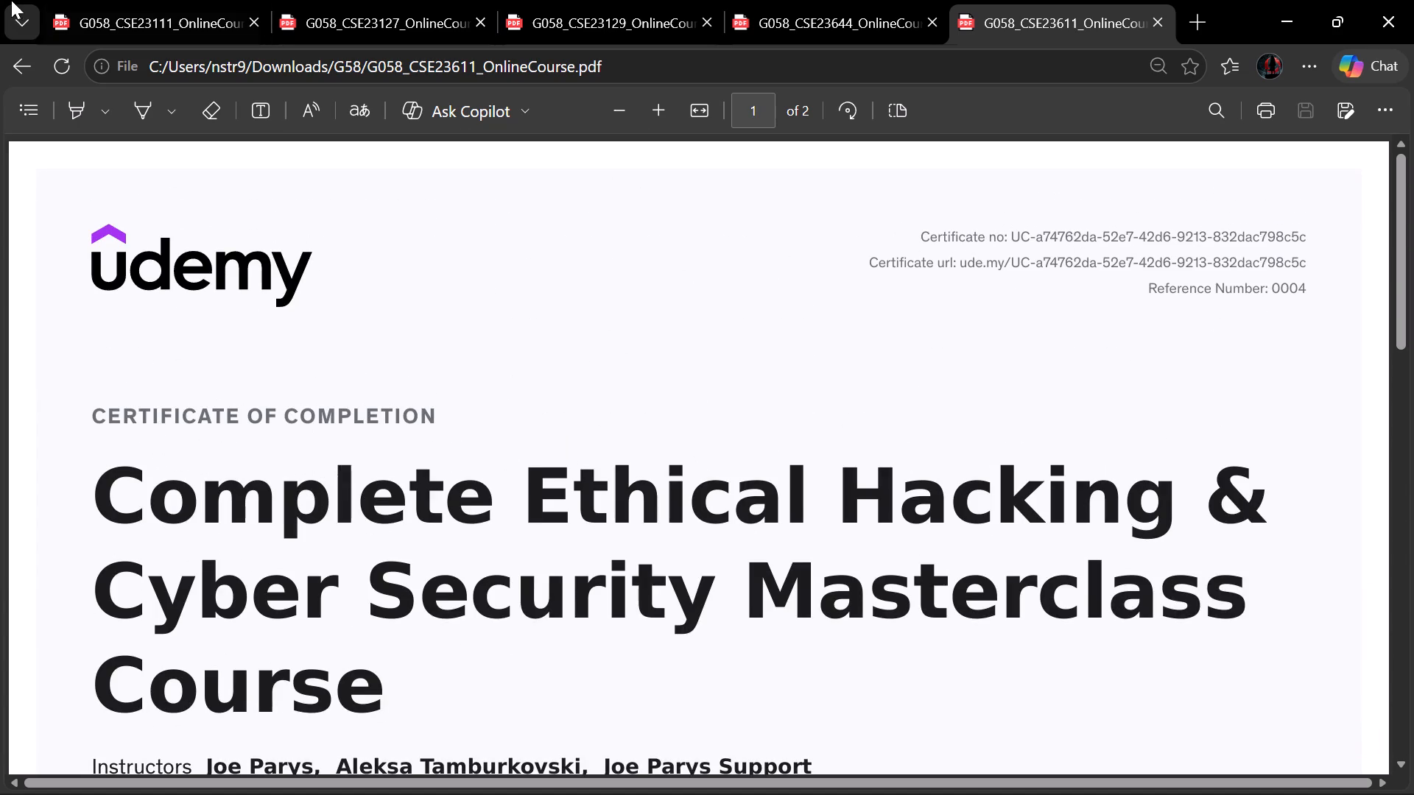
Recheck the first page of the first and second open PDFs for the certificate's course title, recipient and date.
left_click(159, 0)
scroll(498, 279, "up", 7)
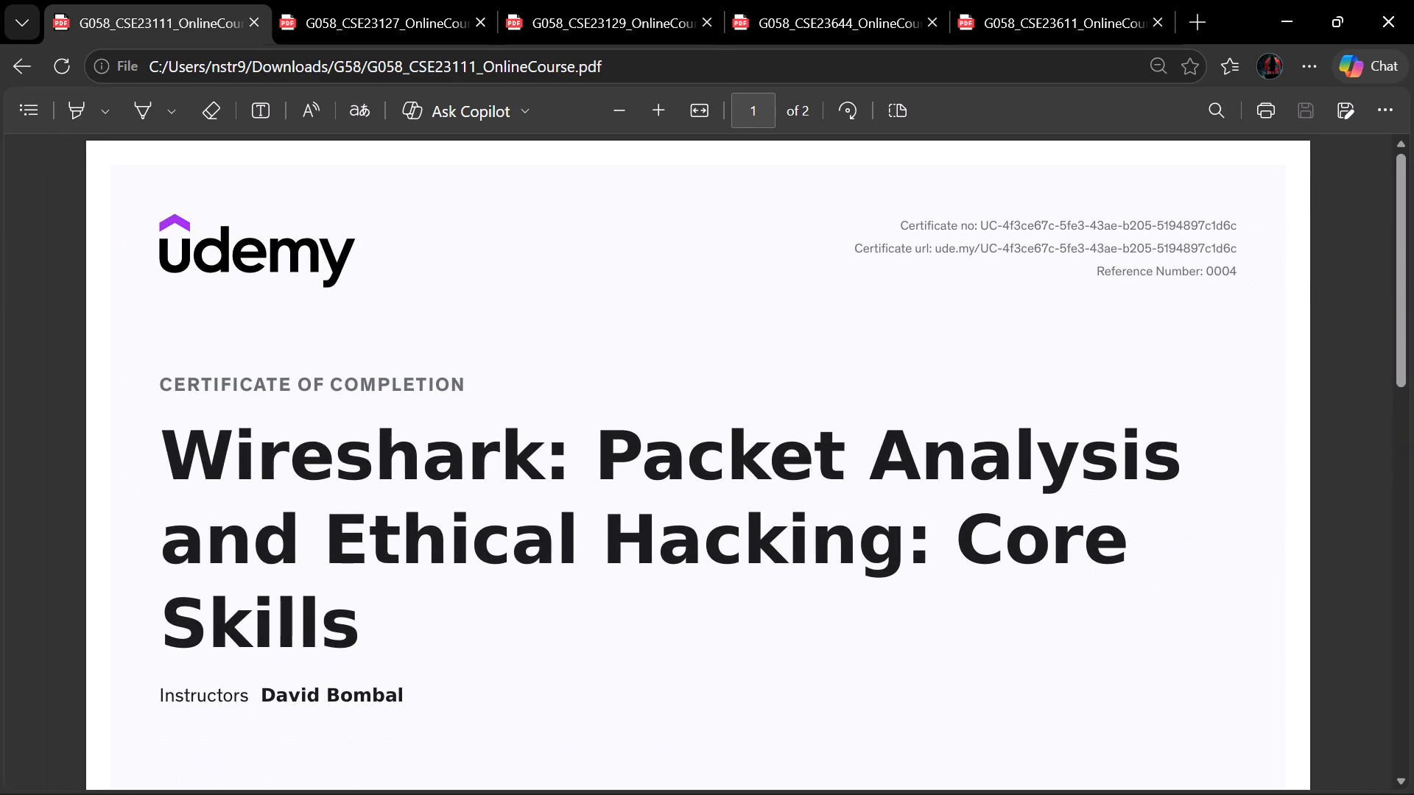
left_click(345, 0)
scroll(649, 294, "up", 6)
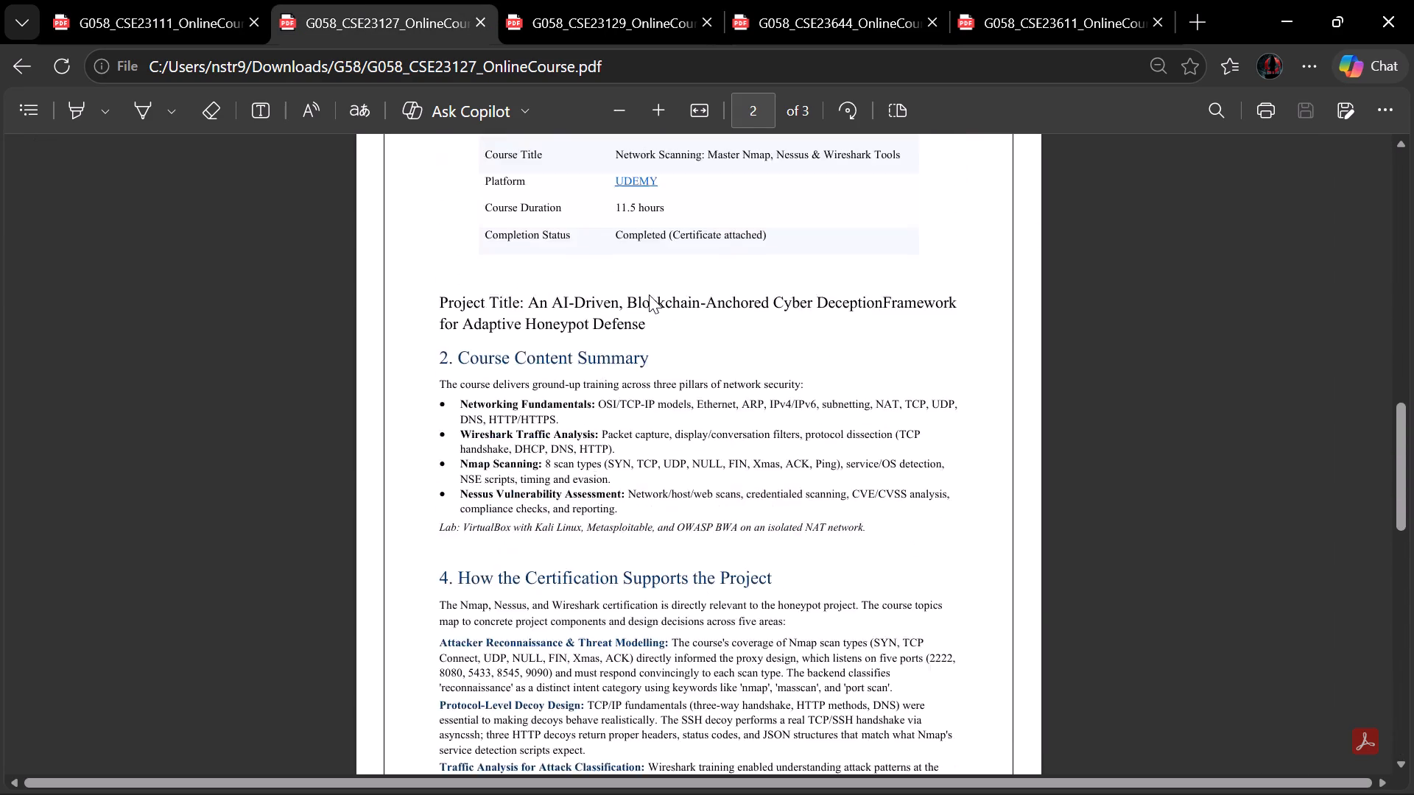
scroll(649, 294, "up", 4)
scroll(649, 294, "right", 1)
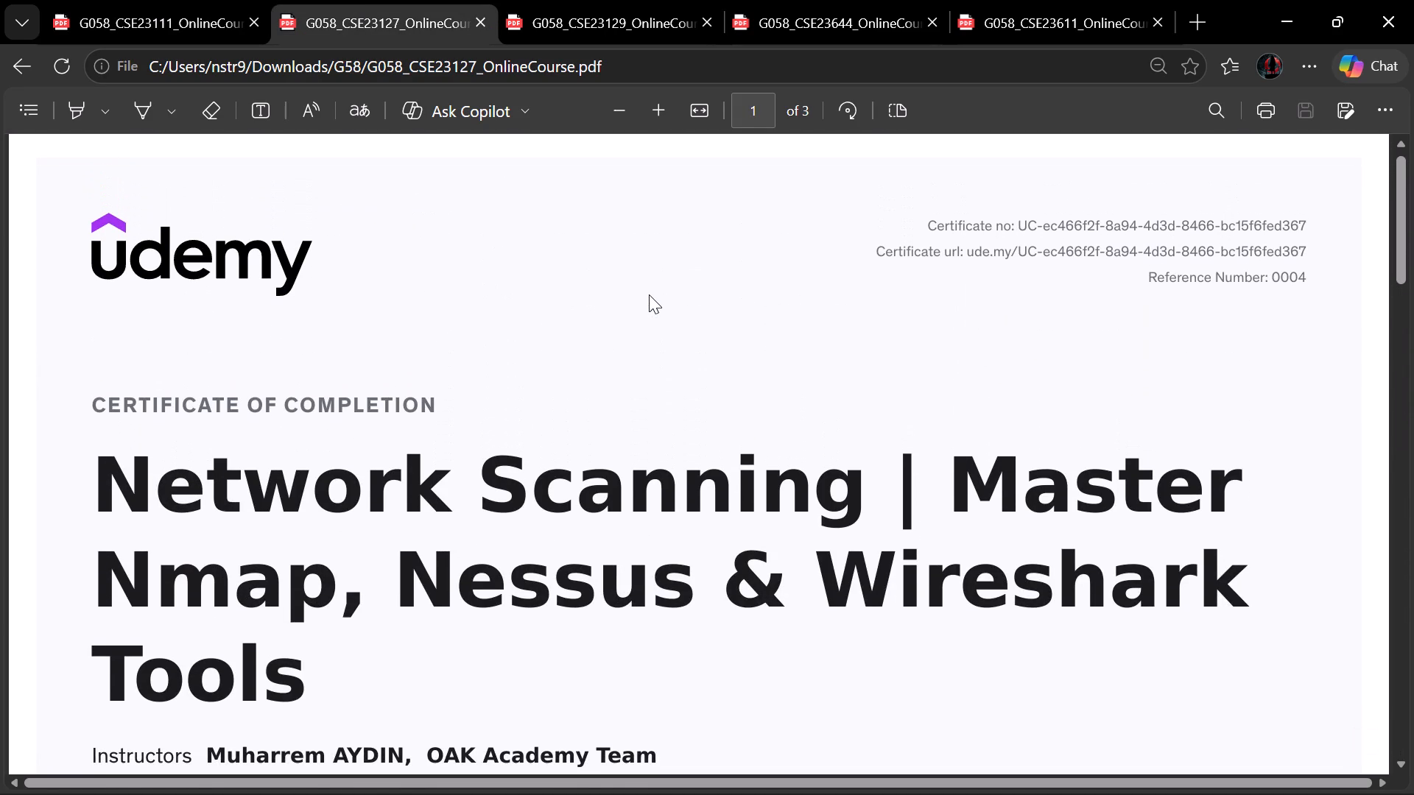
scroll(649, 294, "right", 1)
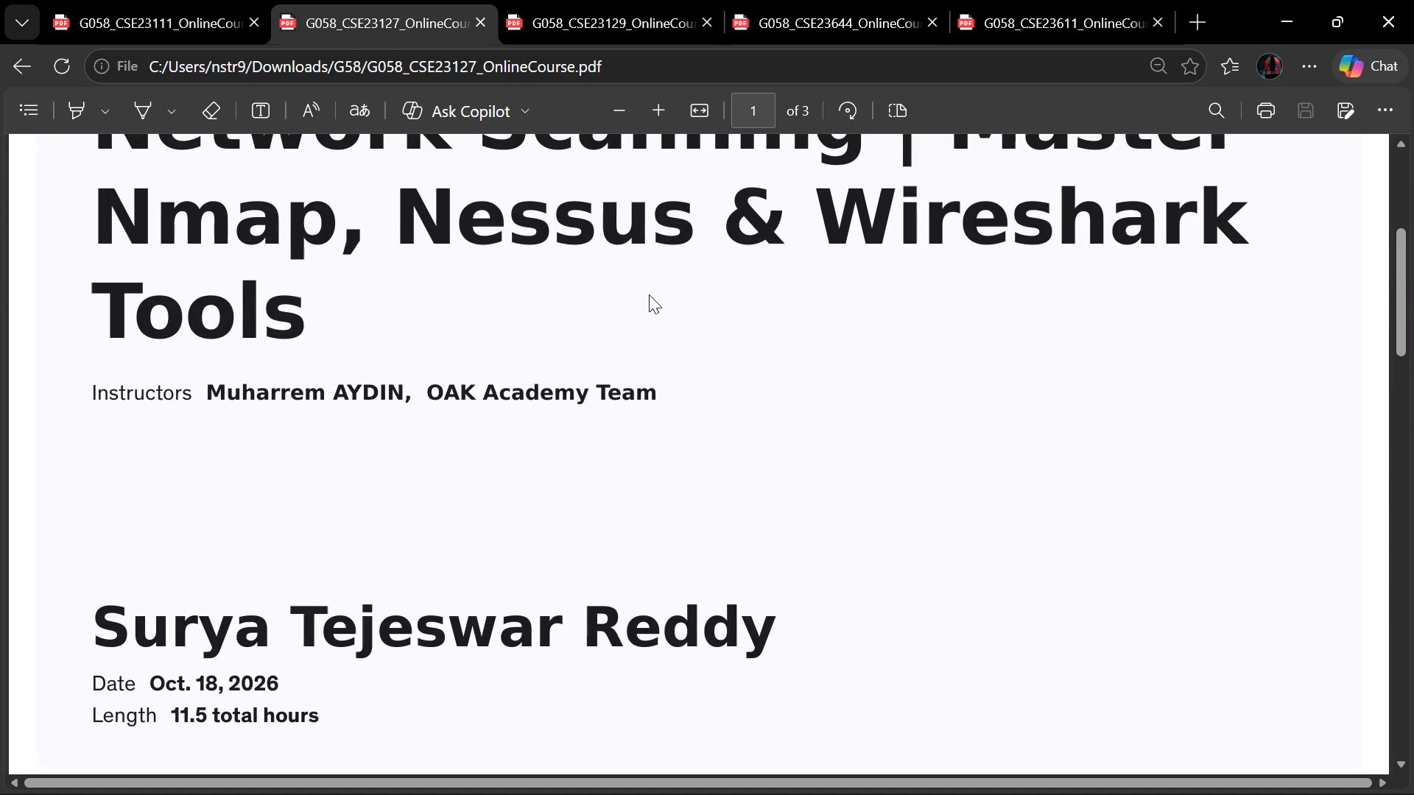
Recheck the certificate pages of the third, fourth and fifth open PDFs for course and recipient details.
left_click(570, 6)
scroll(553, 632, "down", 4)
scroll(553, 632, "up", 1)
left_click(798, 0)
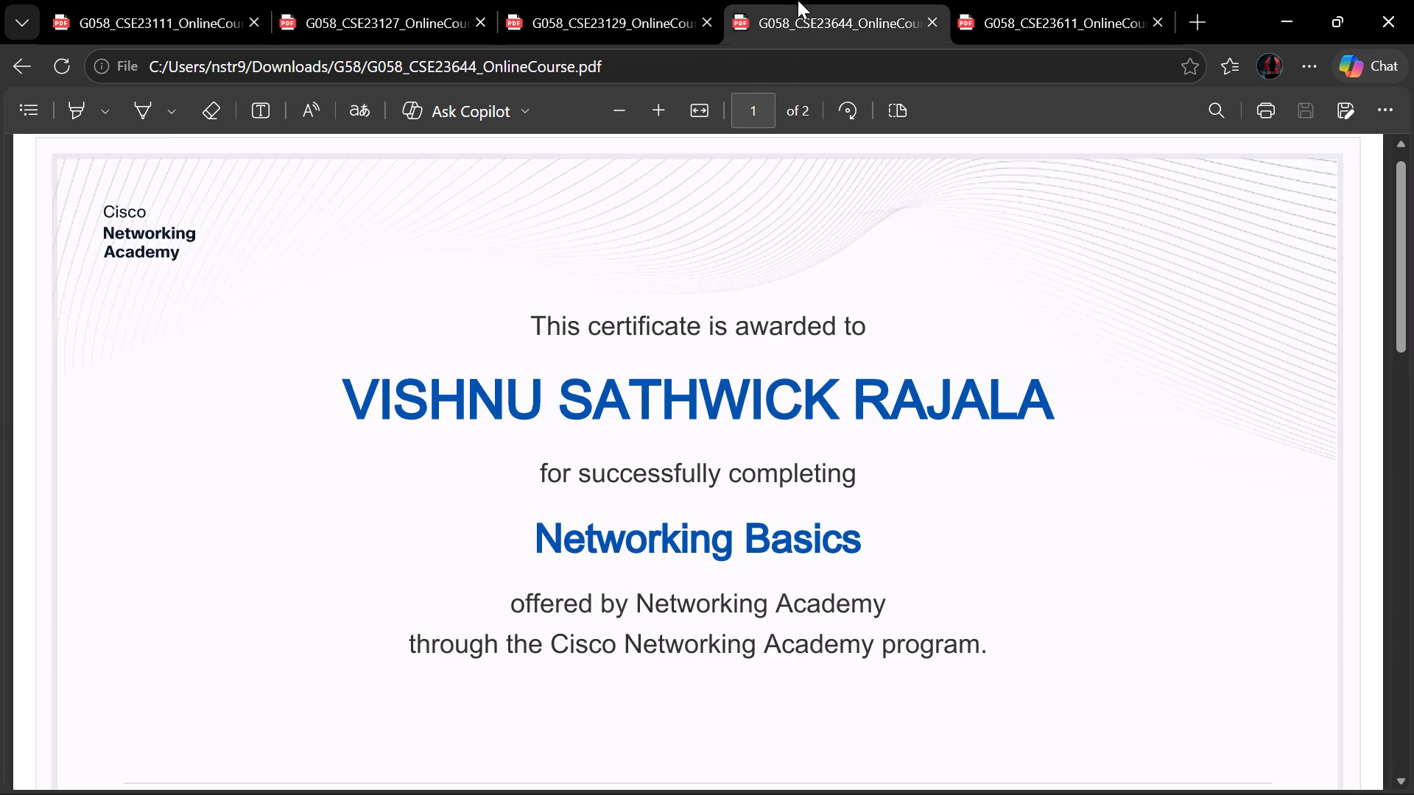
scroll(672, 325, "down", 2)
left_click(1007, 0)
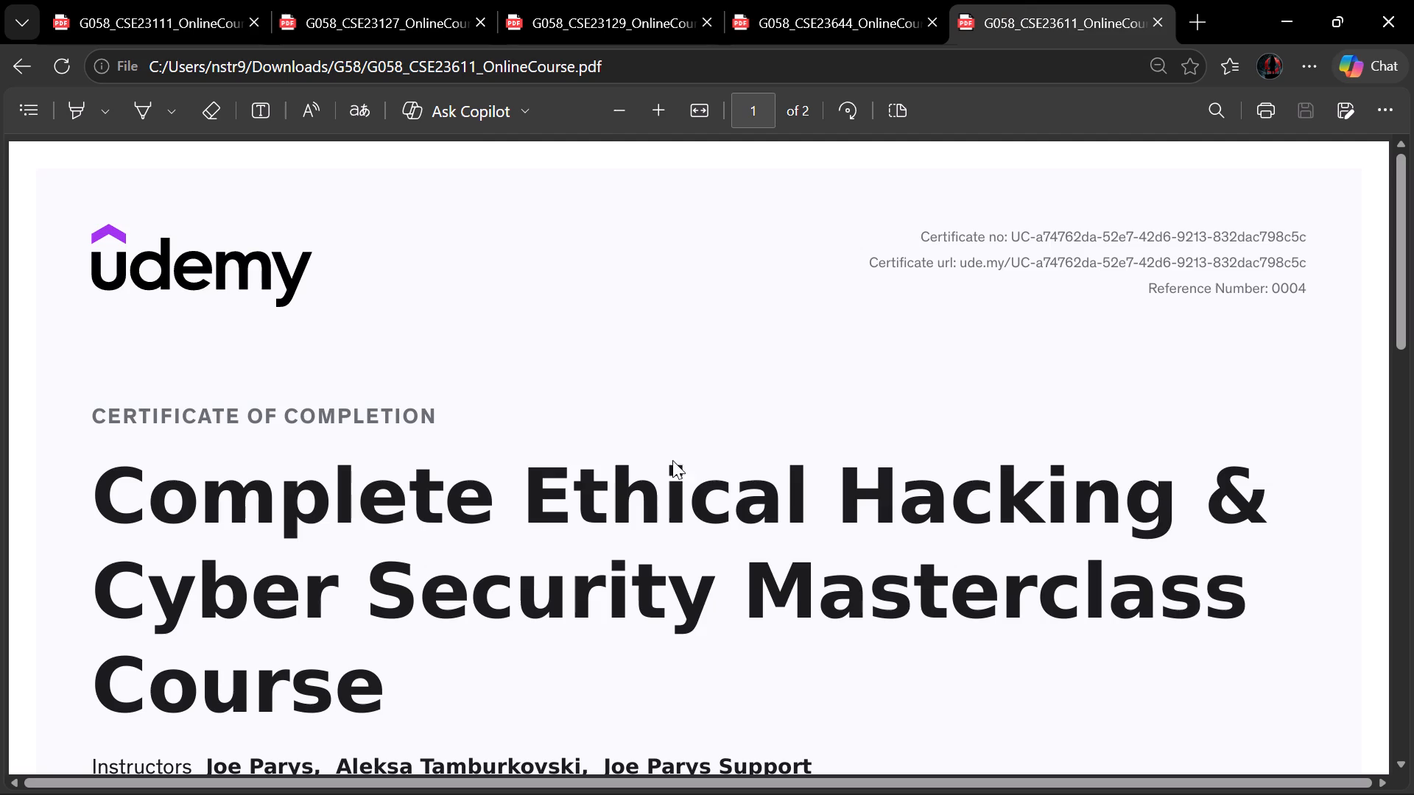
scroll(619, 553, "down", 3)
scroll(619, 553, "up", 2)
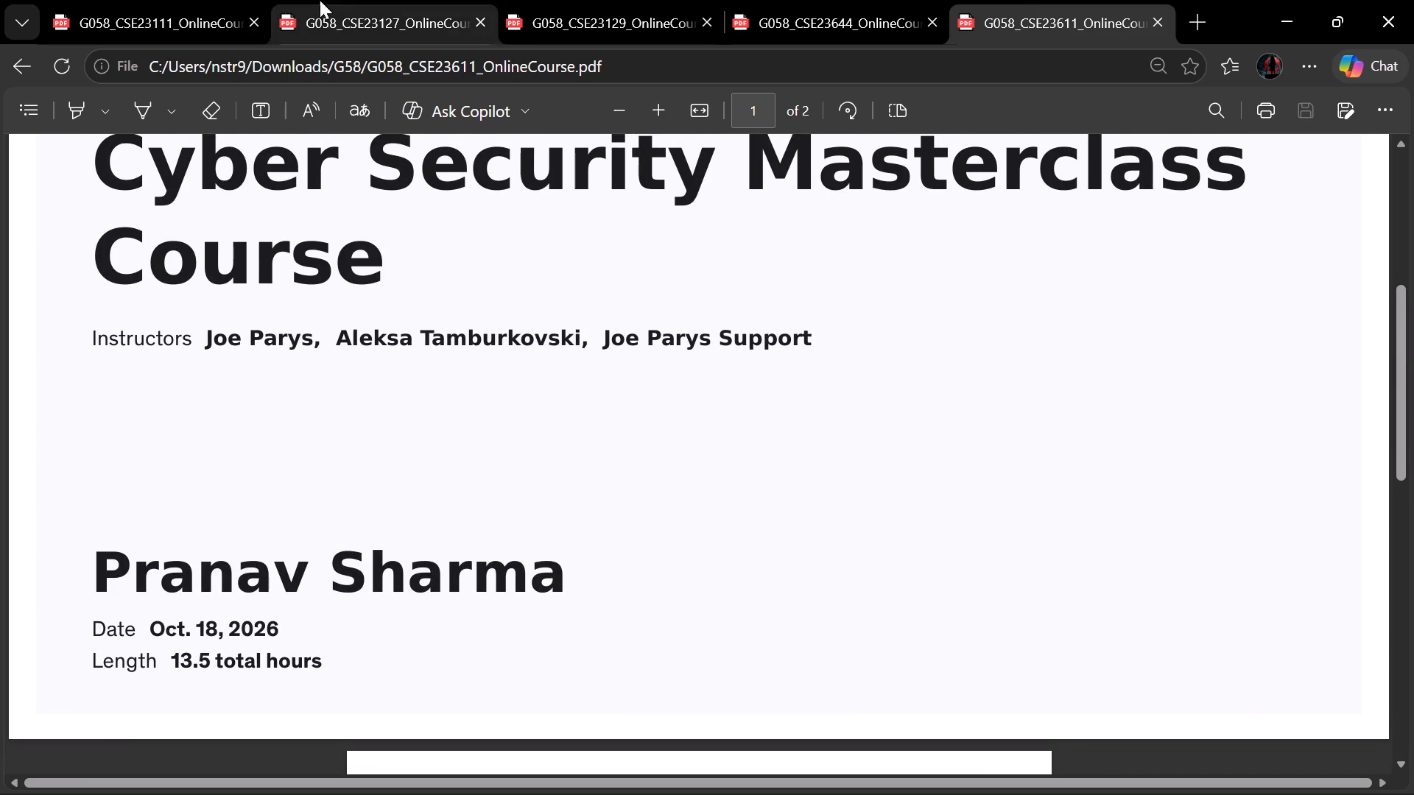
Close the browser window holding the five reviewed OnlineCourse PDFs to return to the G58 folder.
left_click(1413, 0)
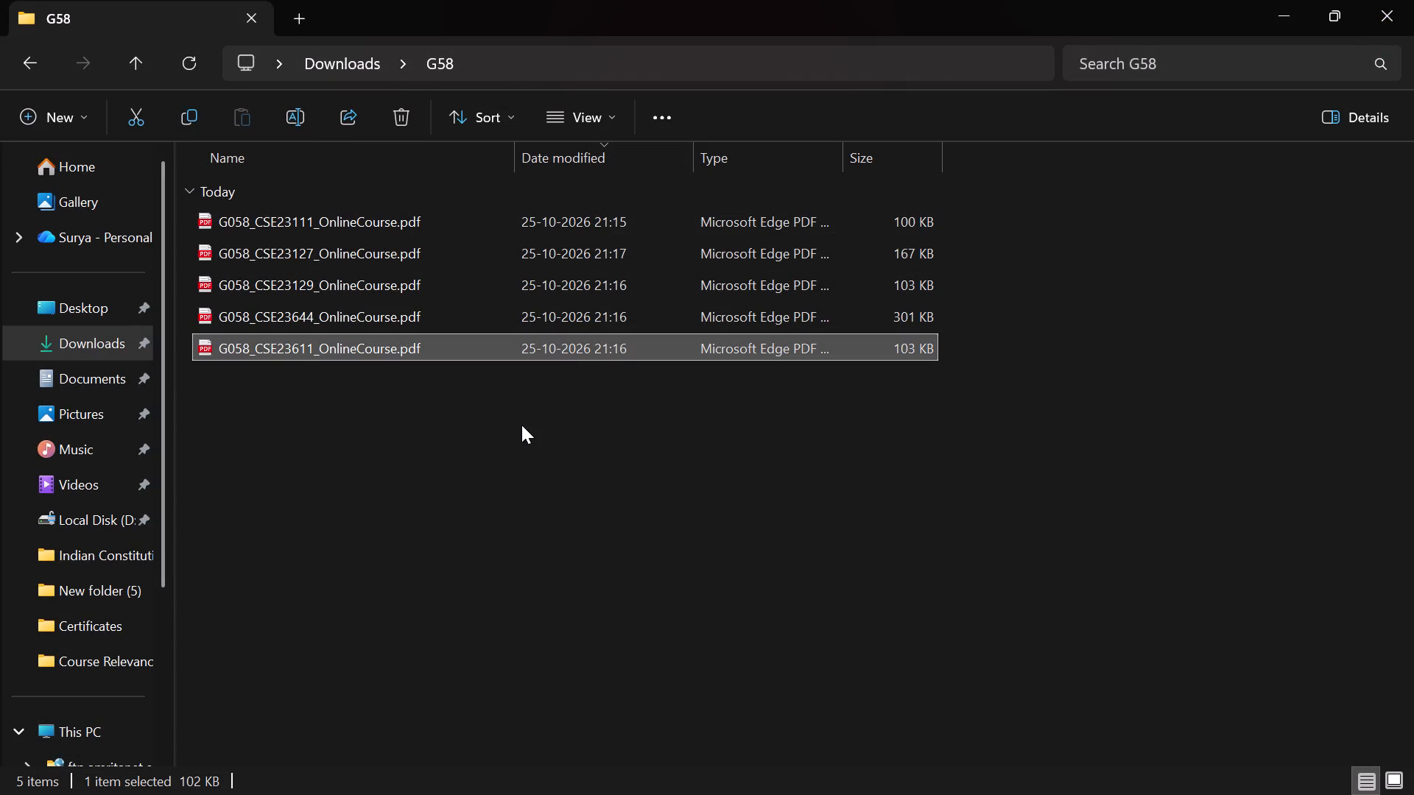
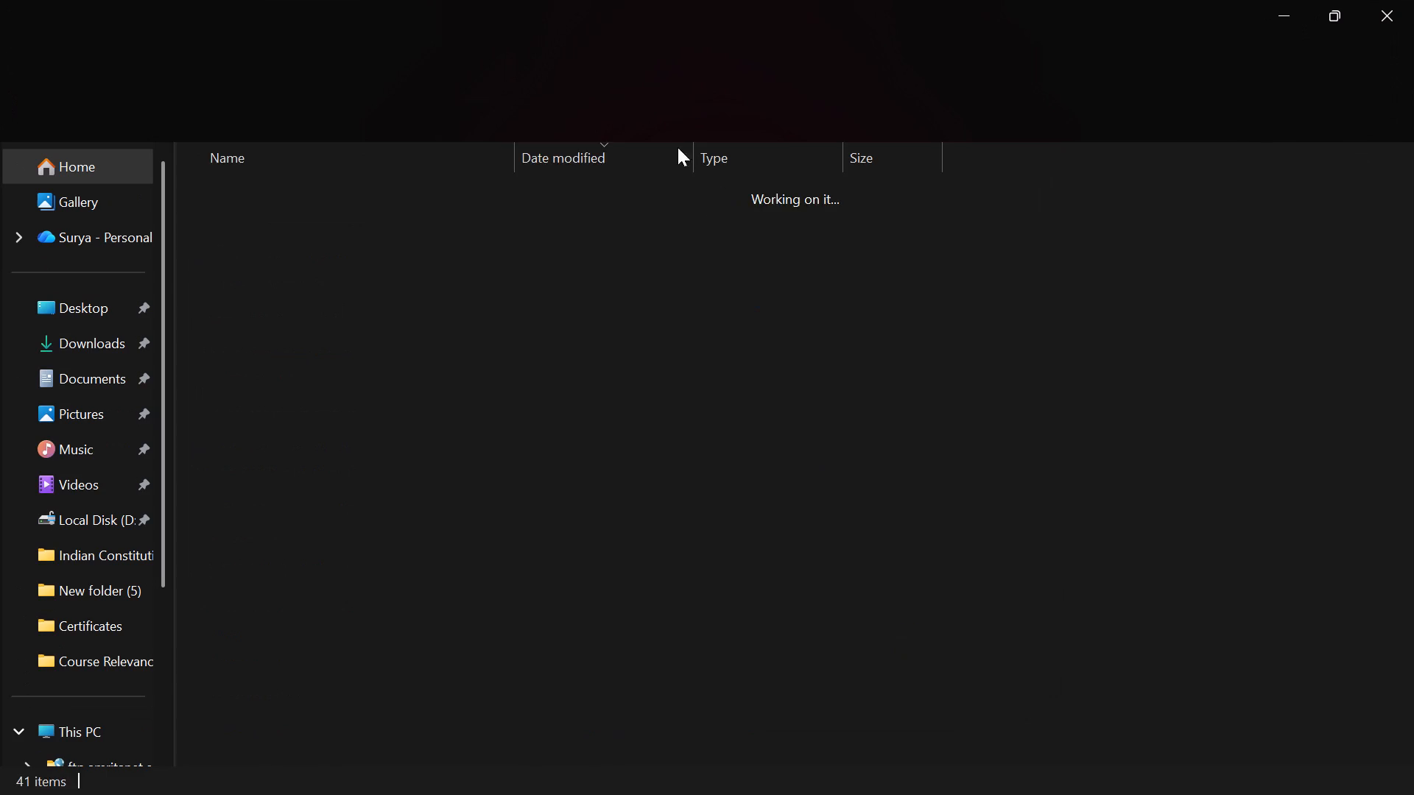
Open paper.pdf from the inner I-SMAC-583_source folder in Downloads.
double_click(624, 222)
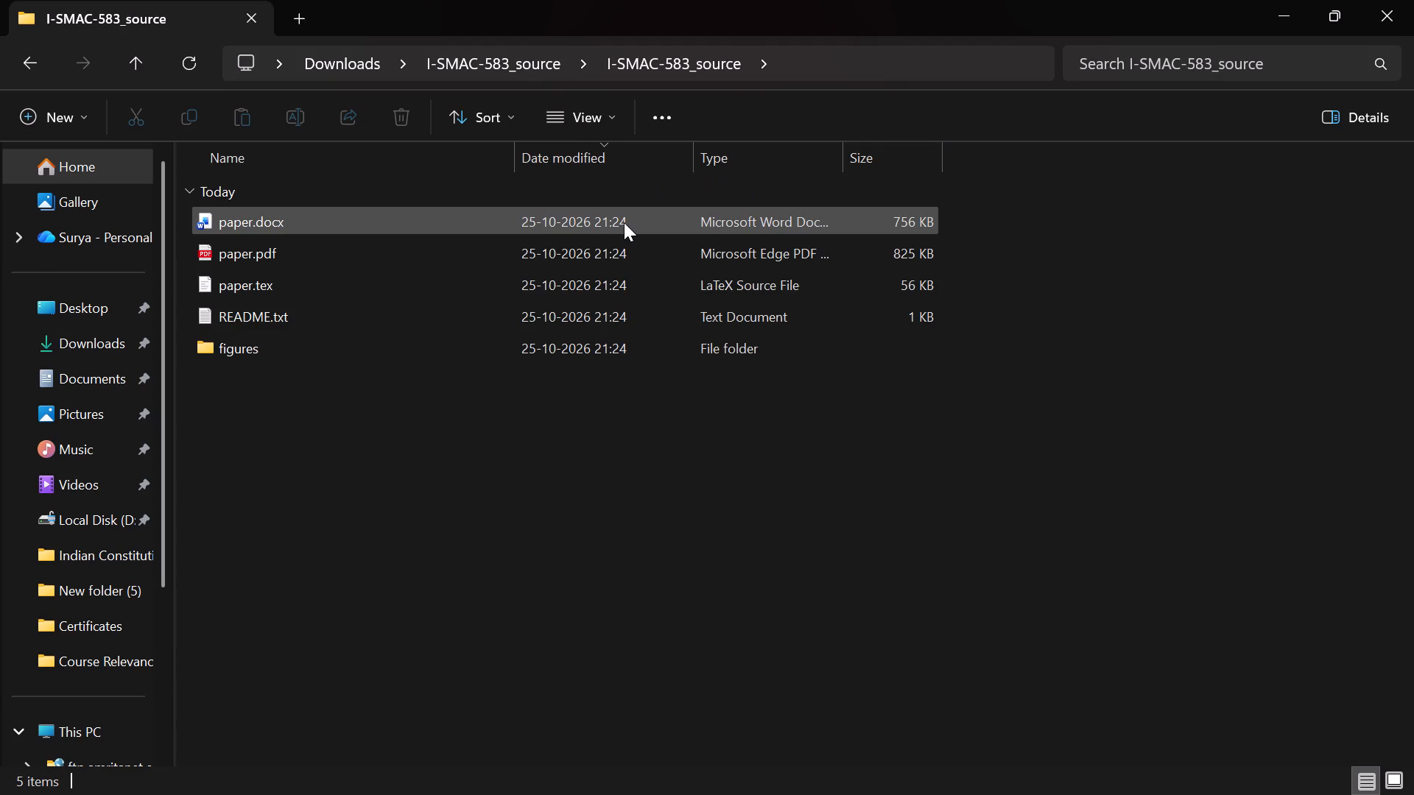
double_click(545, 256)
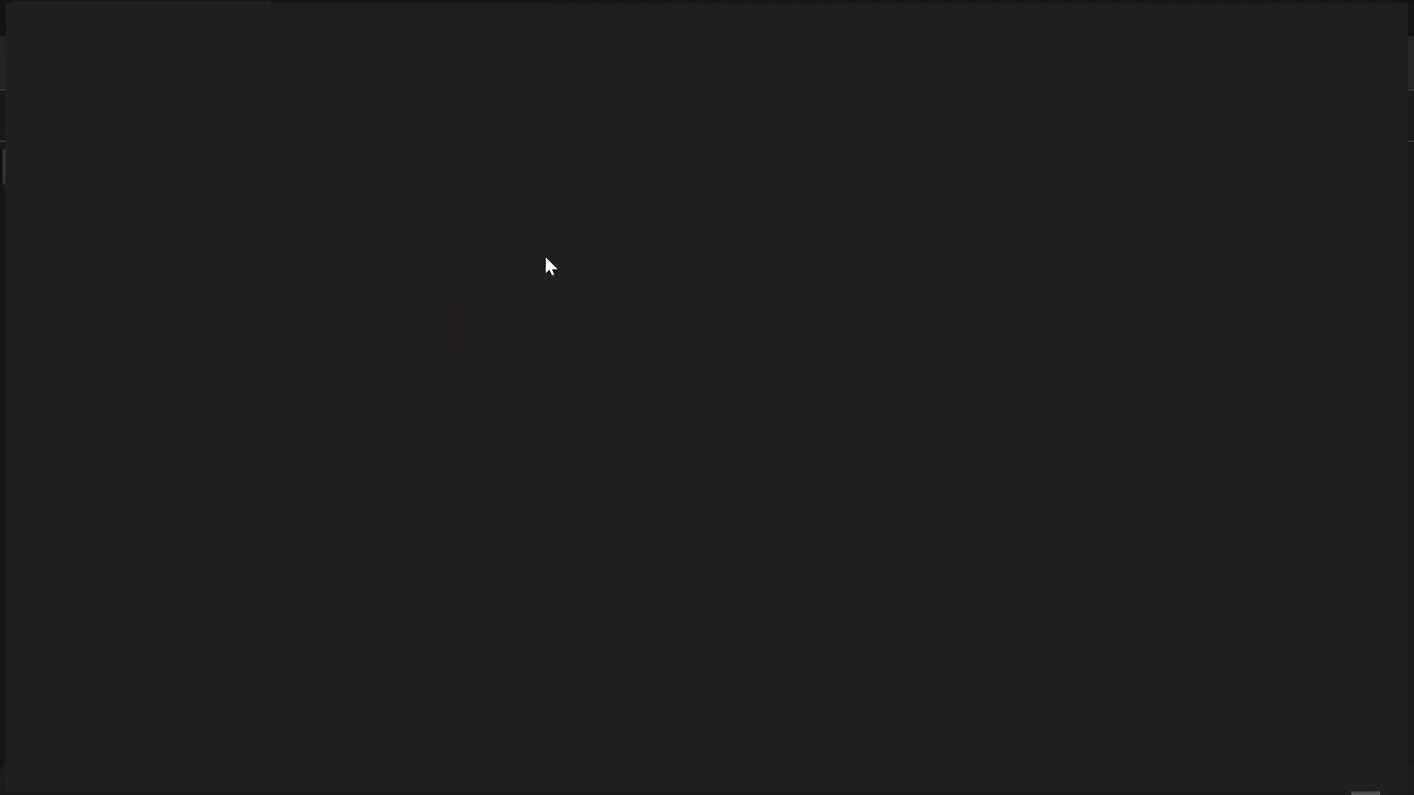
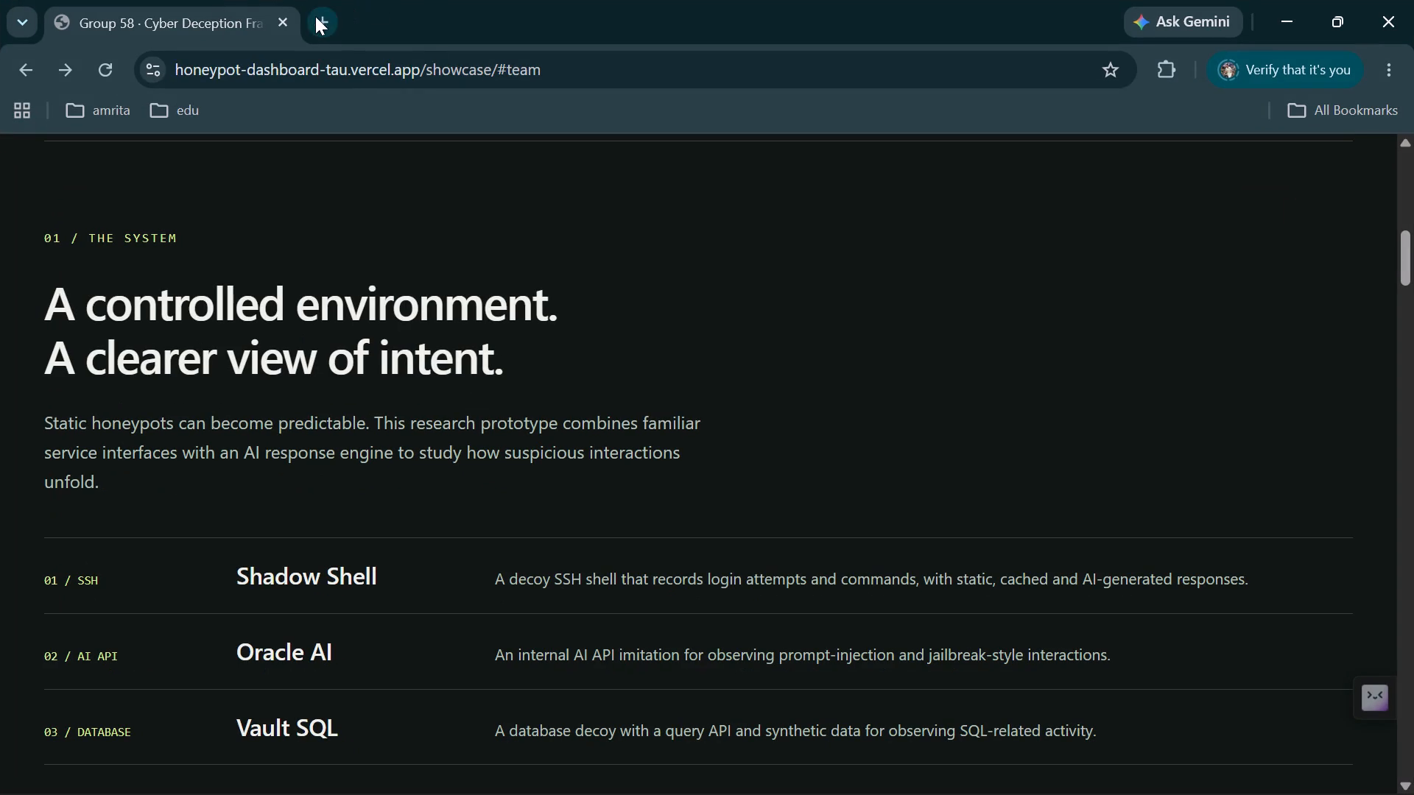
Search Google for overleaf in a new Chrome tab, completing the robot check, and open the Overleaf website.
left_click(318, 21)
type("OV")
key("Return")
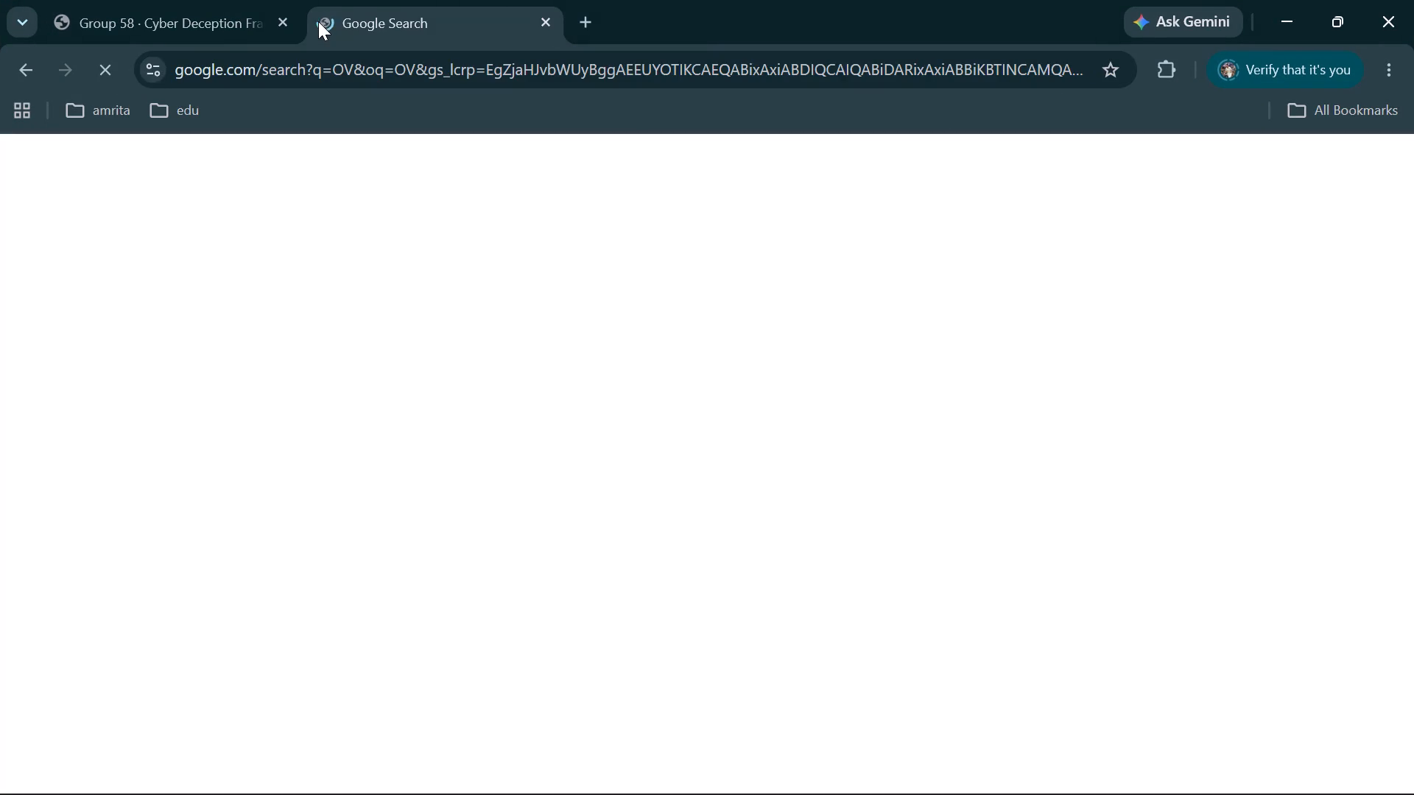
left_click(345, 77)
type("OV")
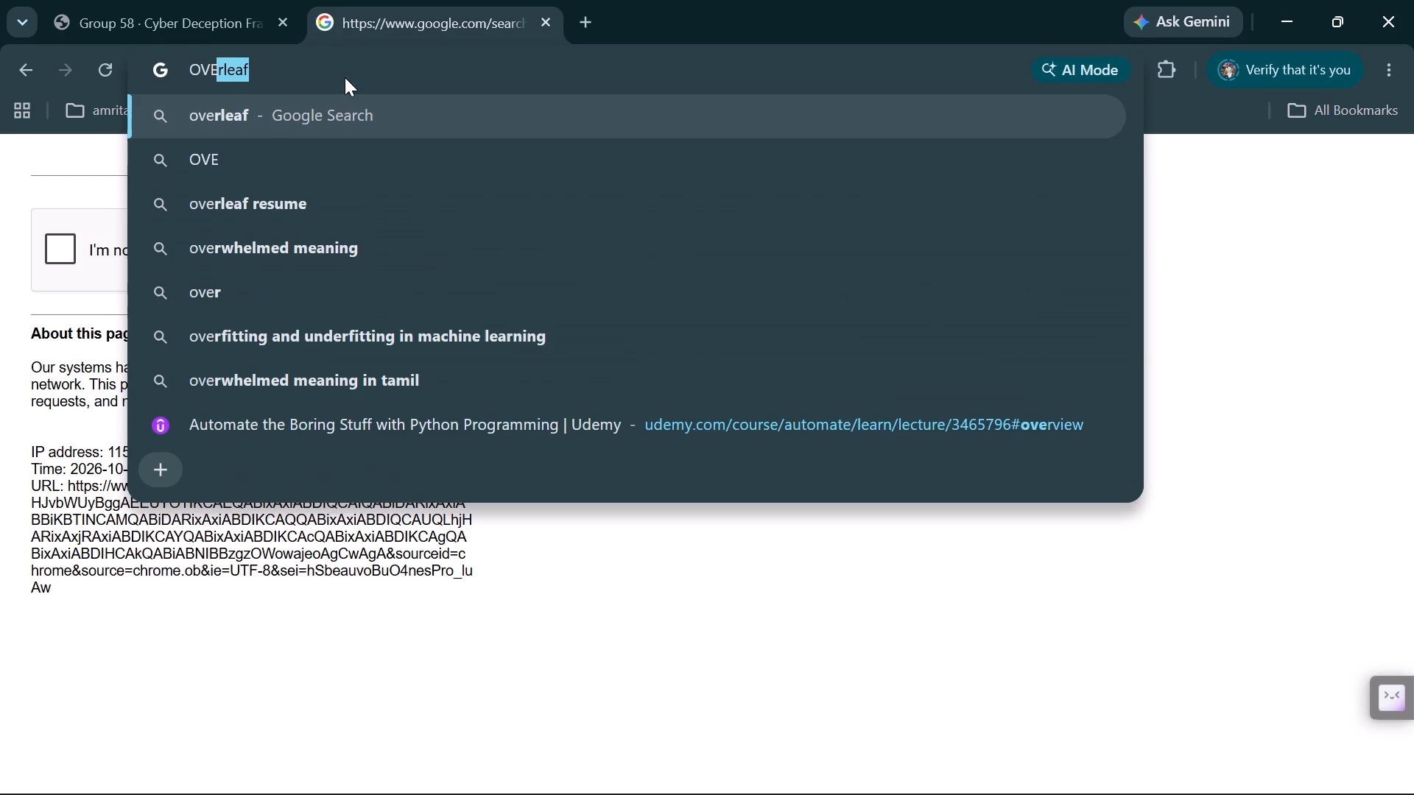
key("Return")
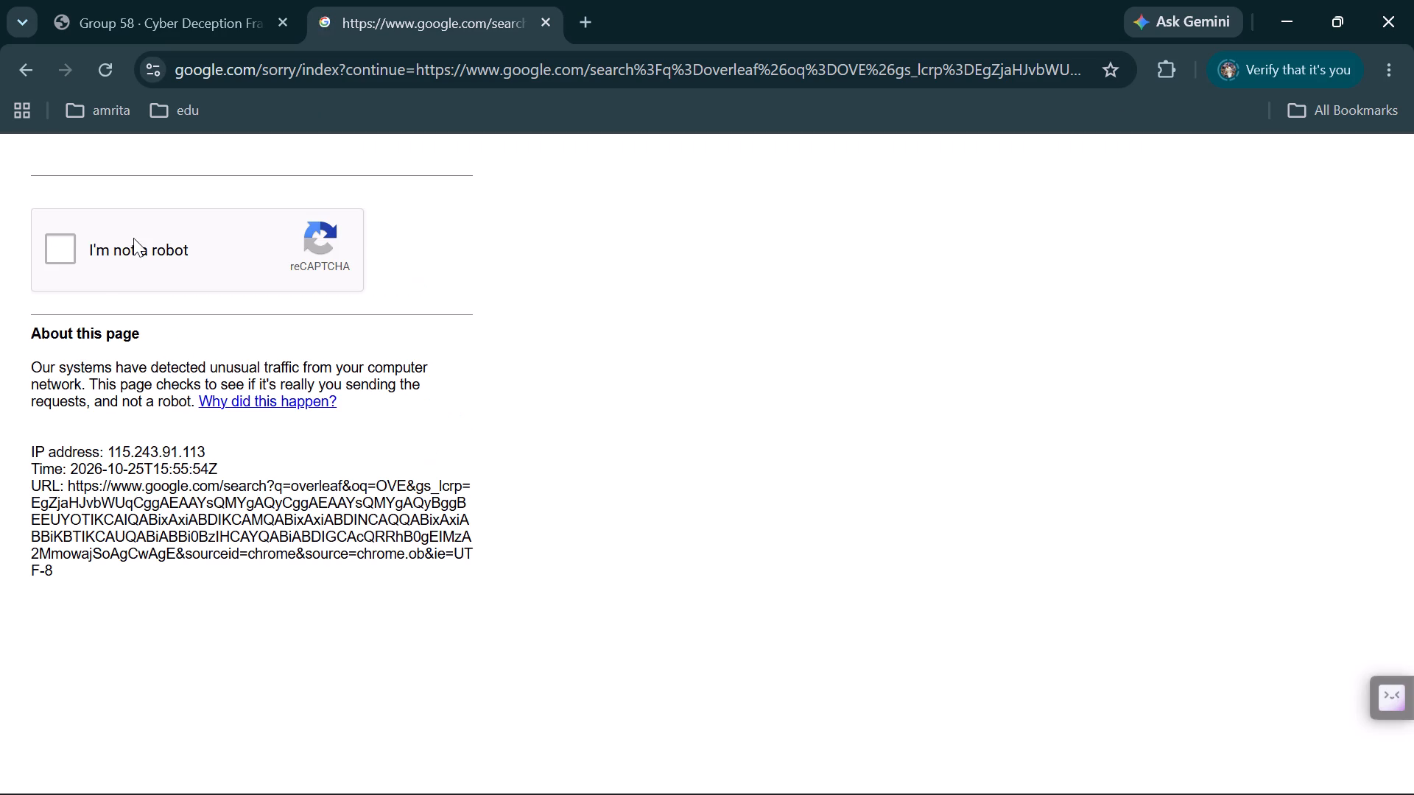
left_click(69, 252)
left_click(245, 384)
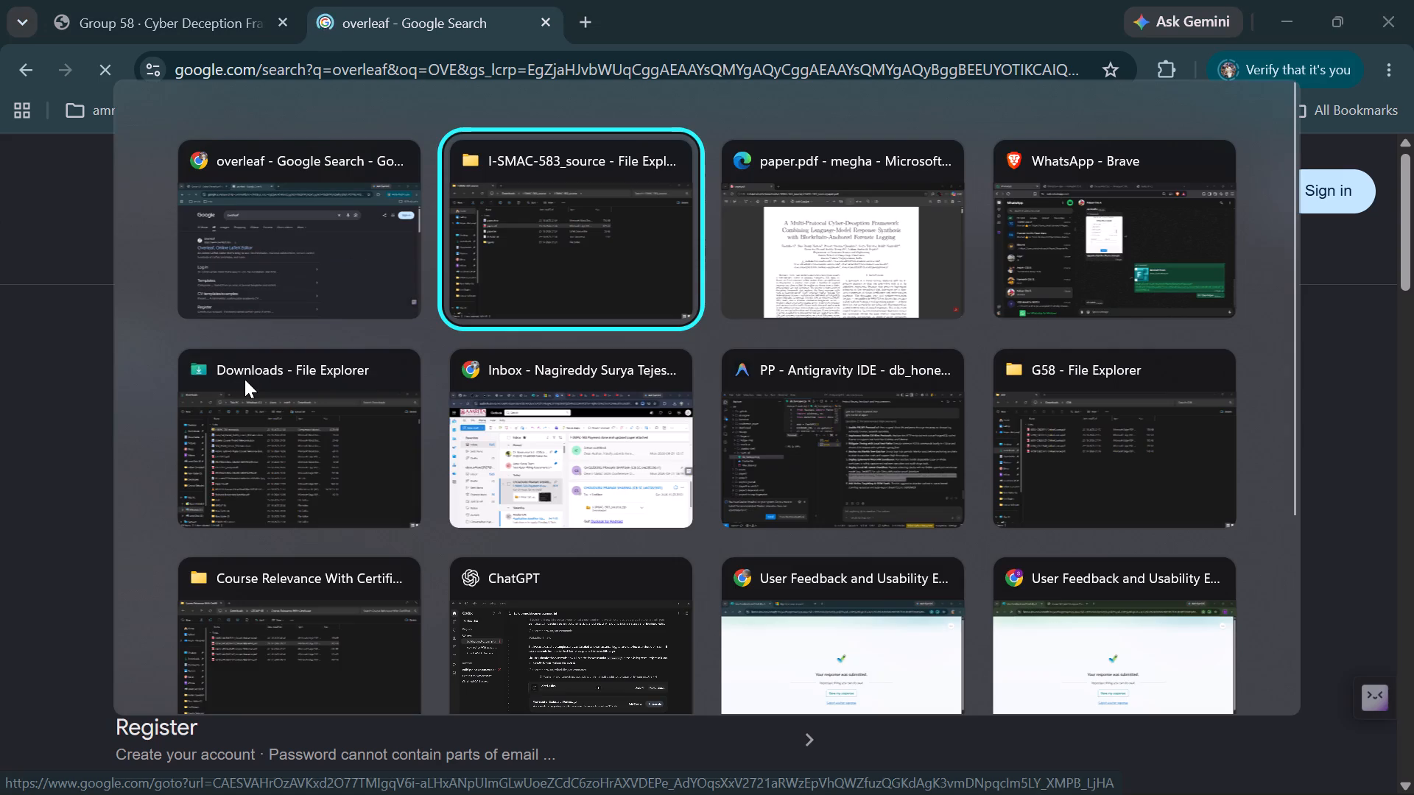
Switch to paper.pdf in Microsoft Edge and look over the pages around the Results section and dashboard figure.
scroll(245, 379, "down", 9)
scroll(245, 379, "down", 14)
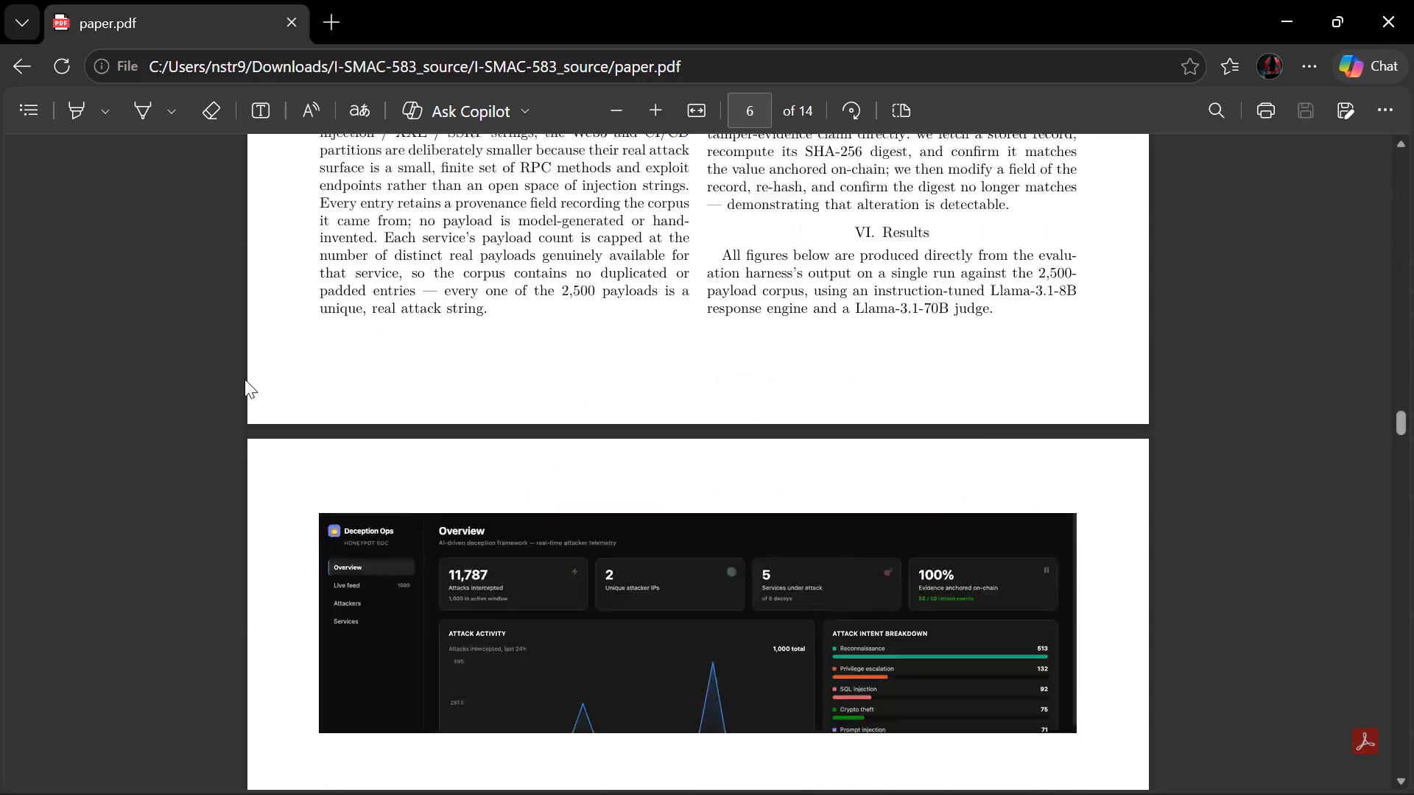
scroll(245, 379, "down", 6)
scroll(245, 379, "up", 20)
scroll(245, 379, "up", 13)
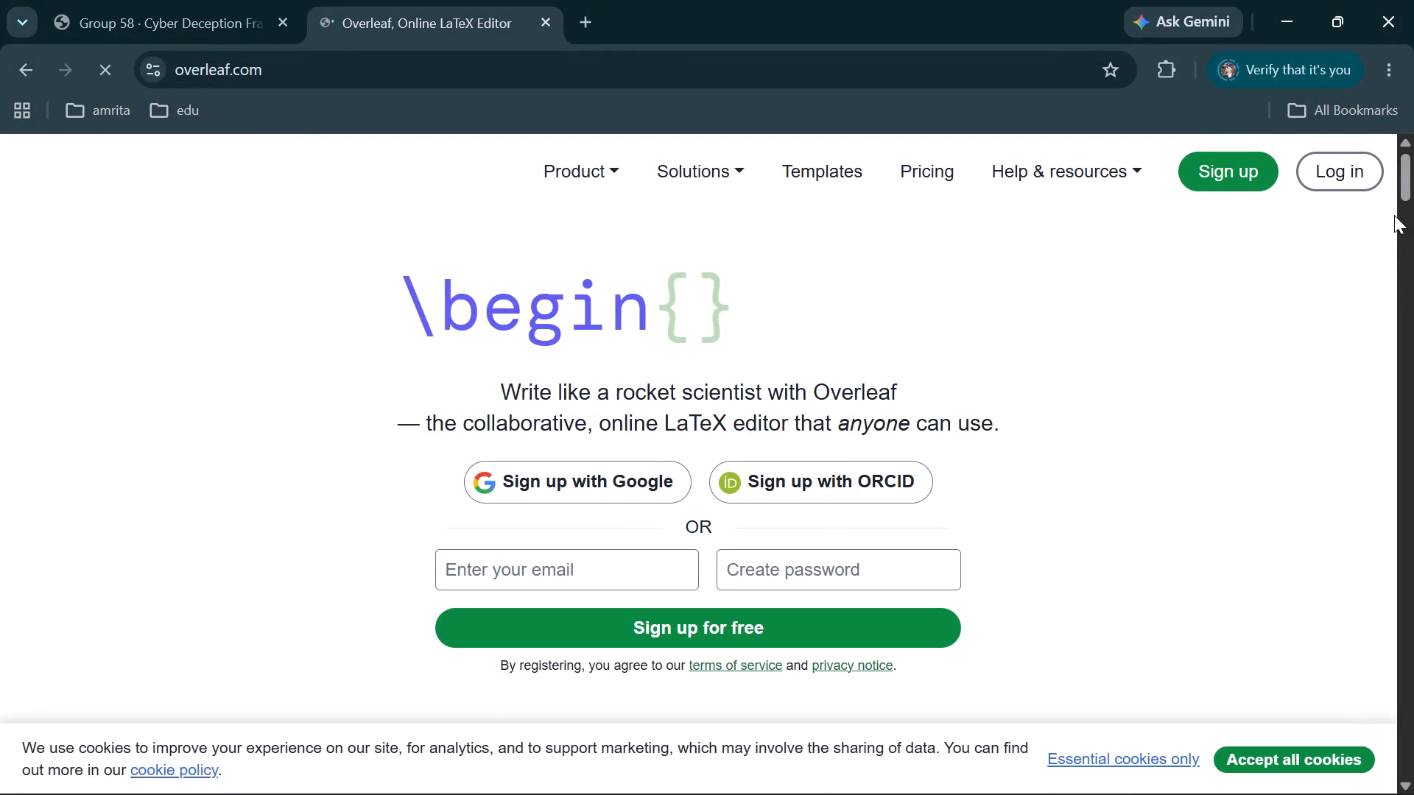
Return to Overleaf in Chrome and open its log-in page.
left_click(1321, 161)
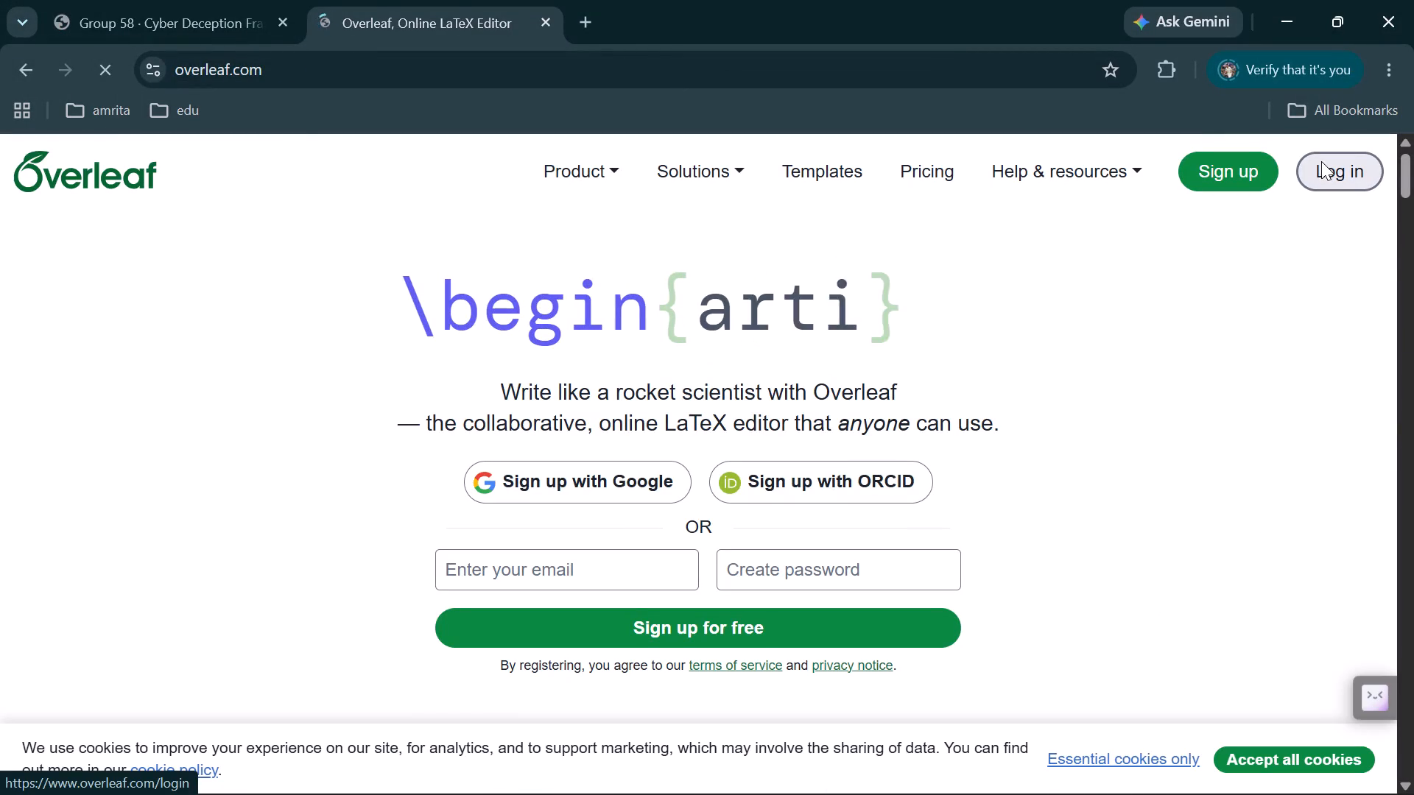